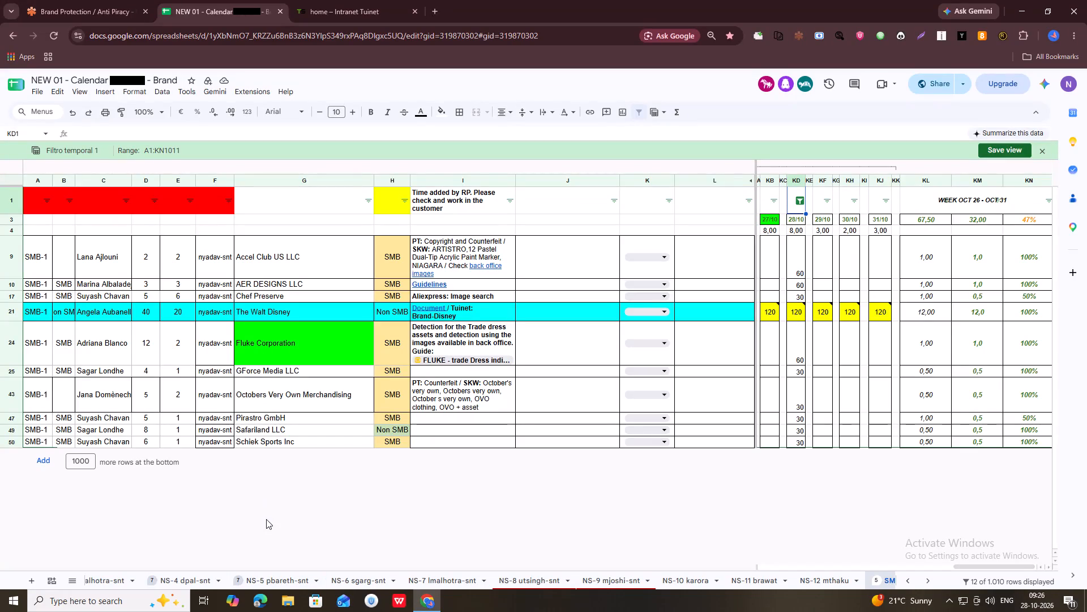
Copy the customer name Octobers Very Own Merchandising from the calendar sheet and filter the Tuinet Brand page by that customer.
click(269, 394)
key(ctrl+c)
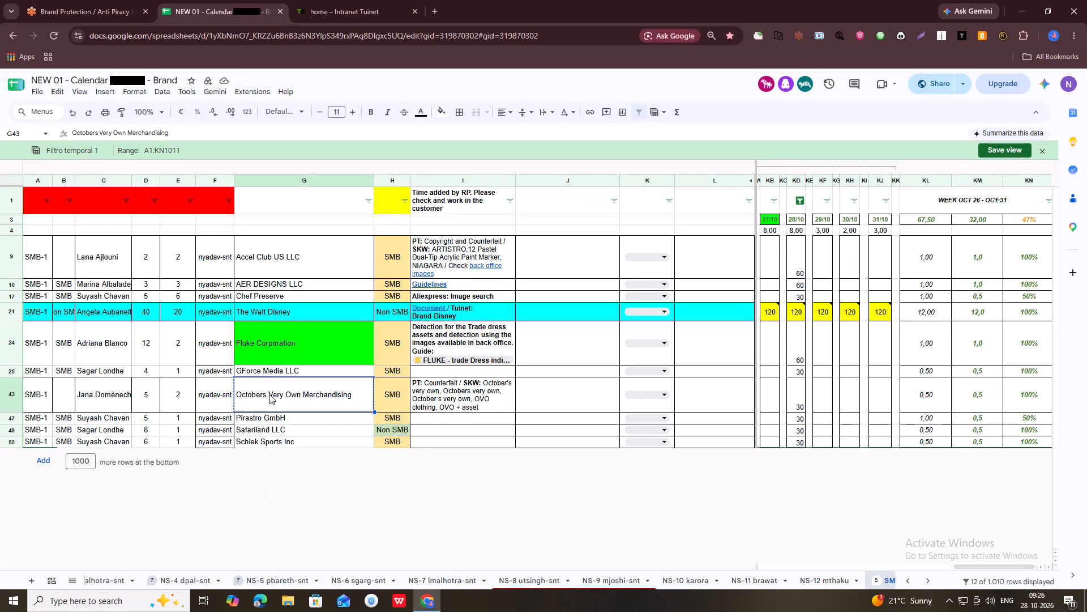
click(318, 0)
right_click(318, 0)
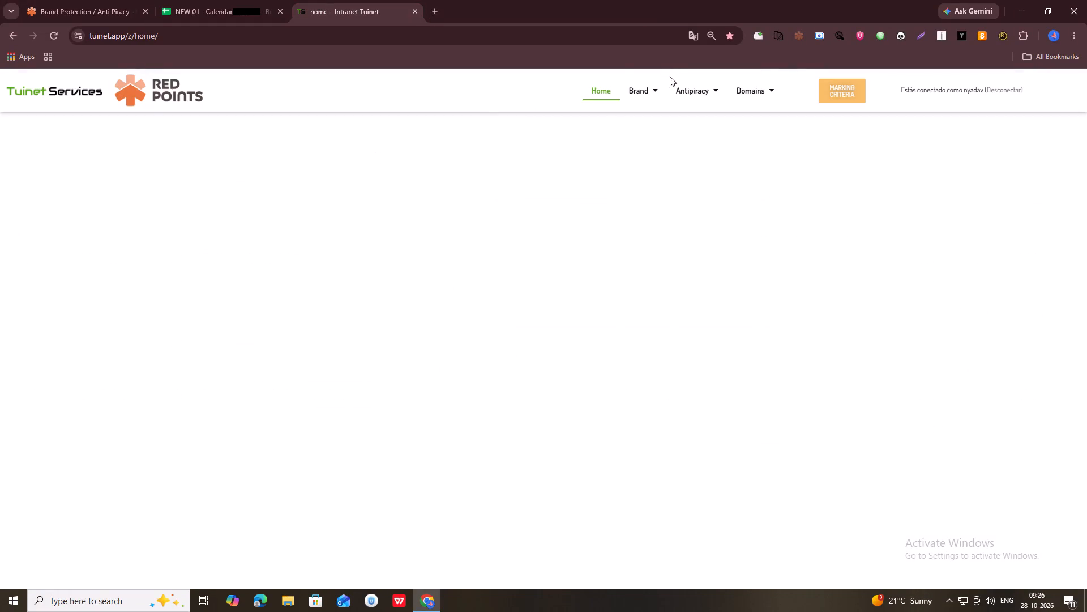
click(632, 88)
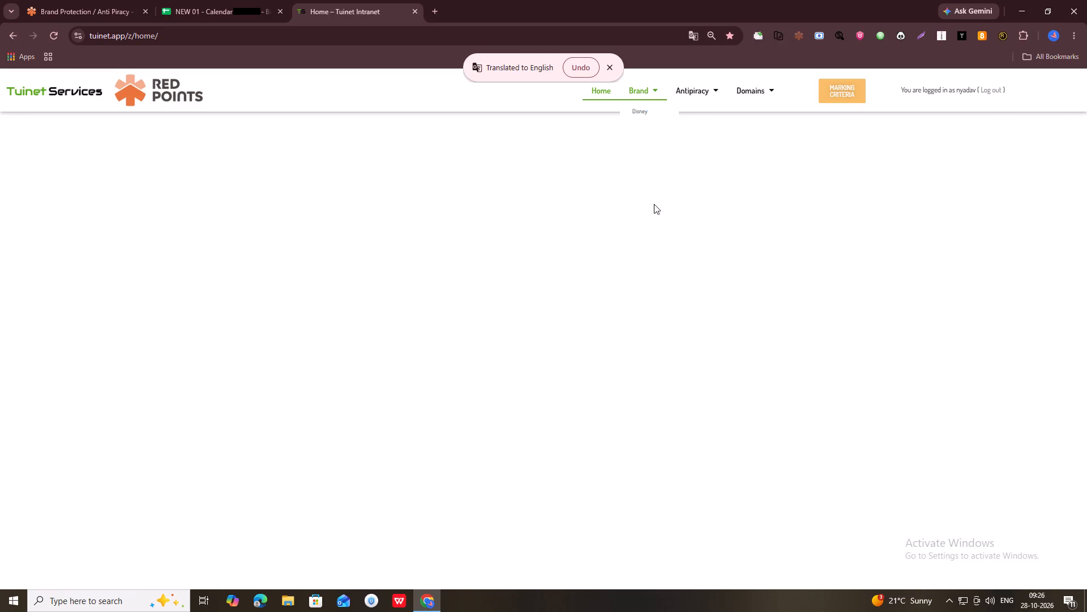
click(607, 69)
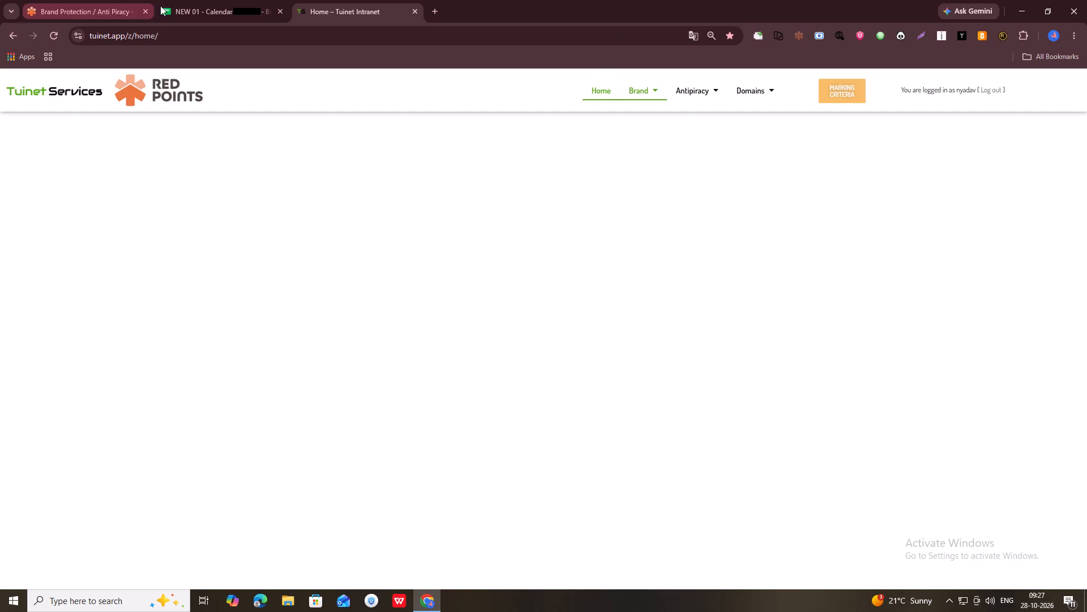
click(642, 93)
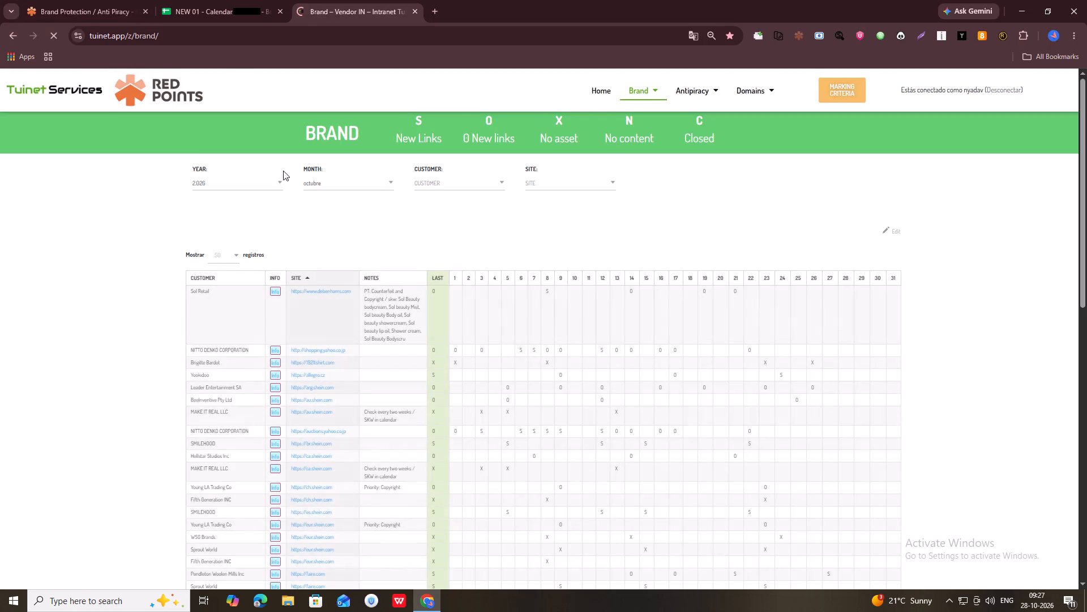
click(430, 186)
key(ctrl+v)
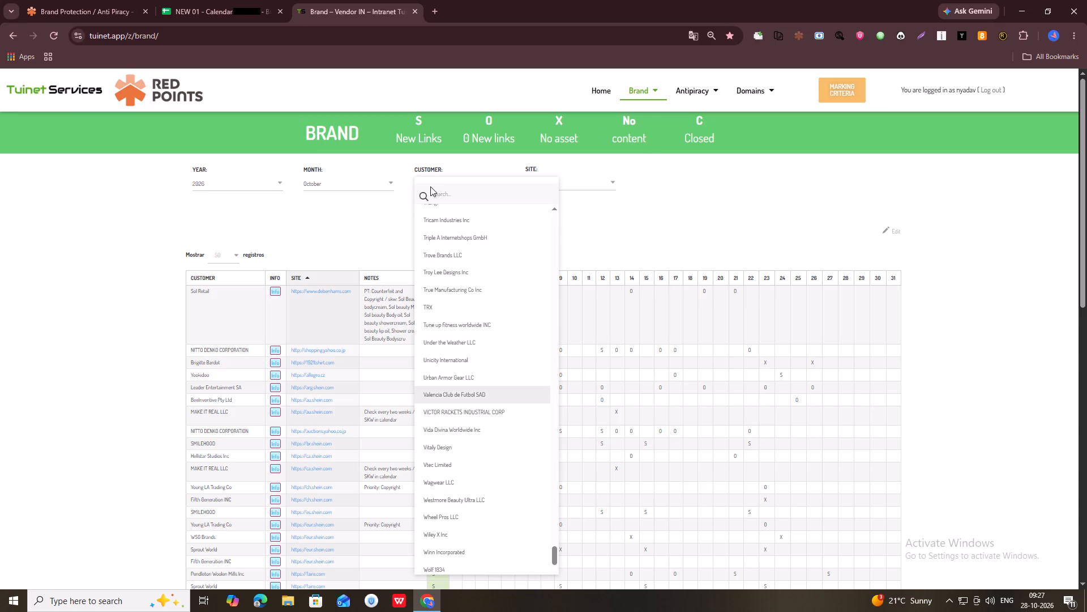
key(ctrl+v)
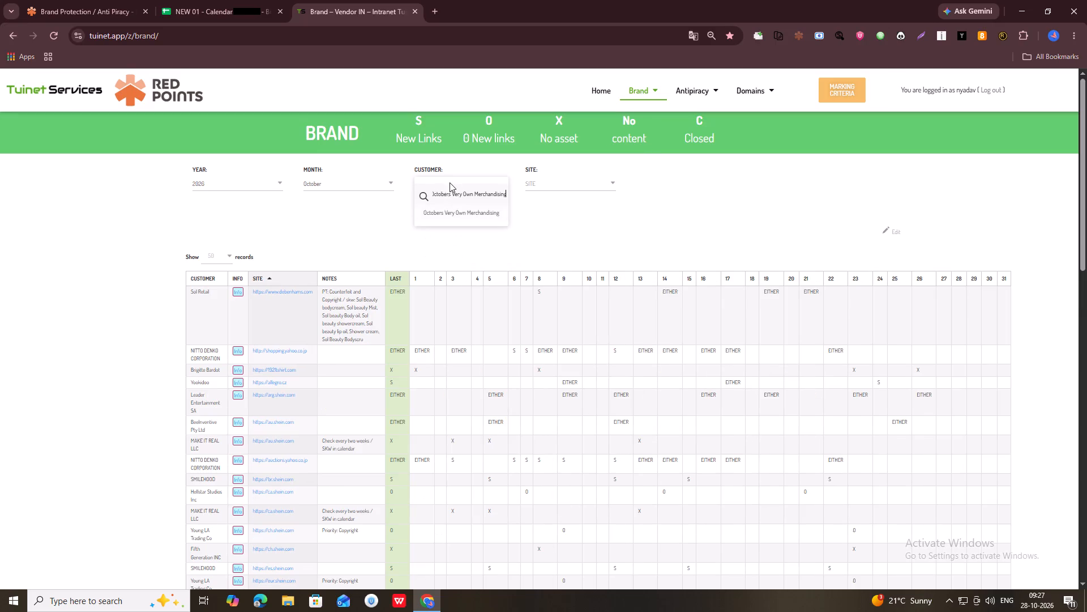
click(456, 214)
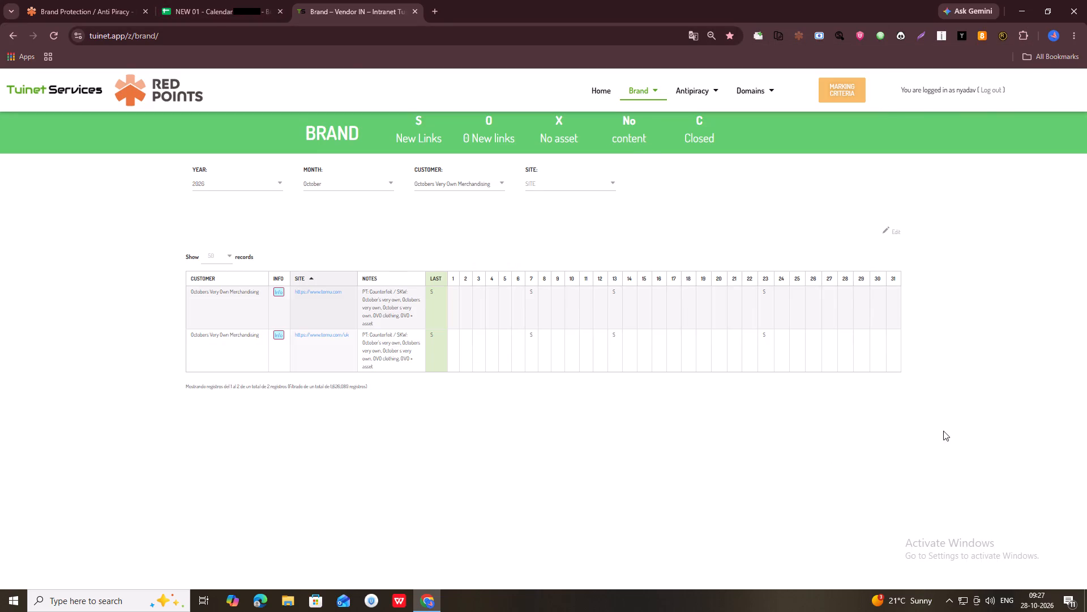
Open the Manual Detection Records spreadsheet in a new browser window and go to its Nikita sheet.
key(alt+Tab)
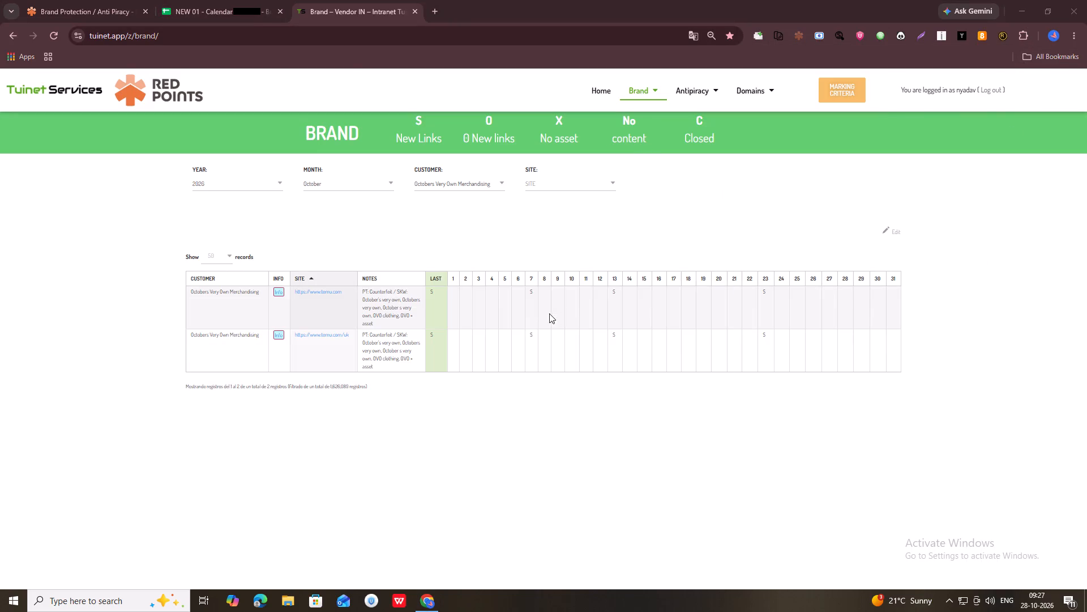
key(ctrl+n)
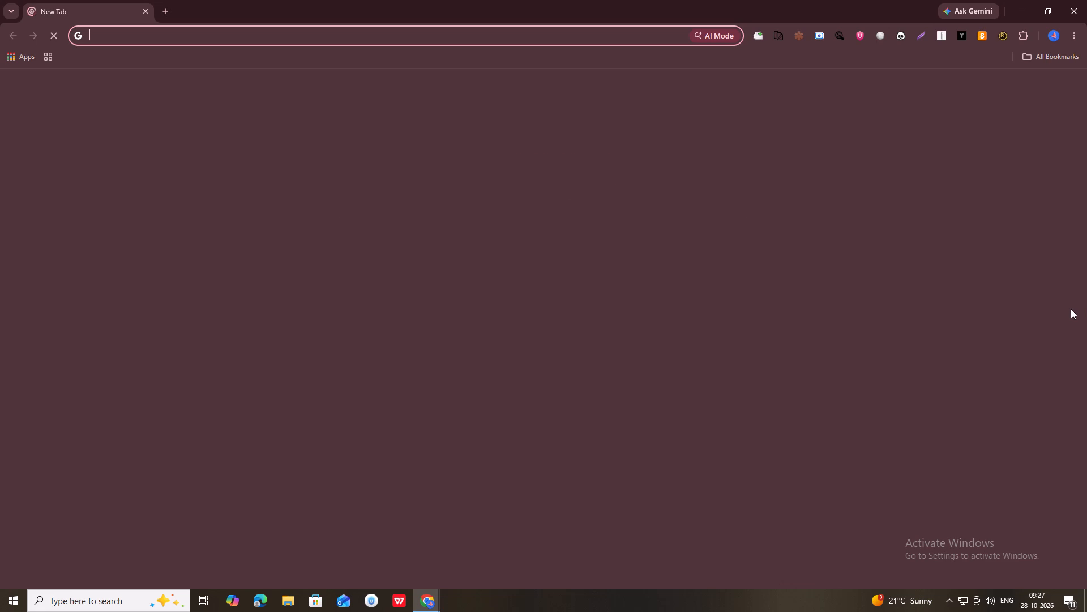
text(manu)
key(Return)
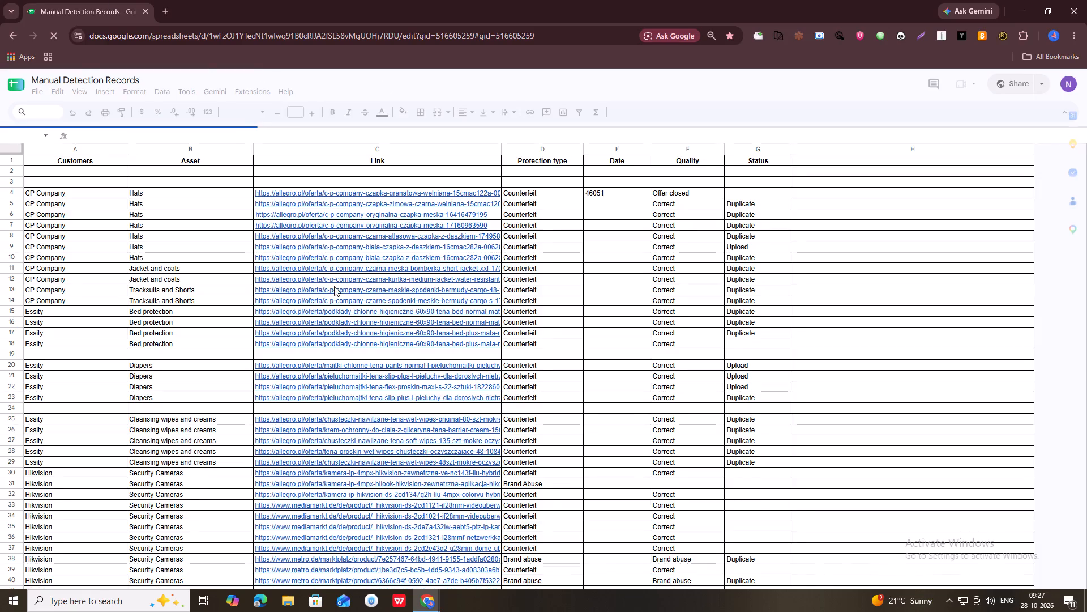
click(239, 581)
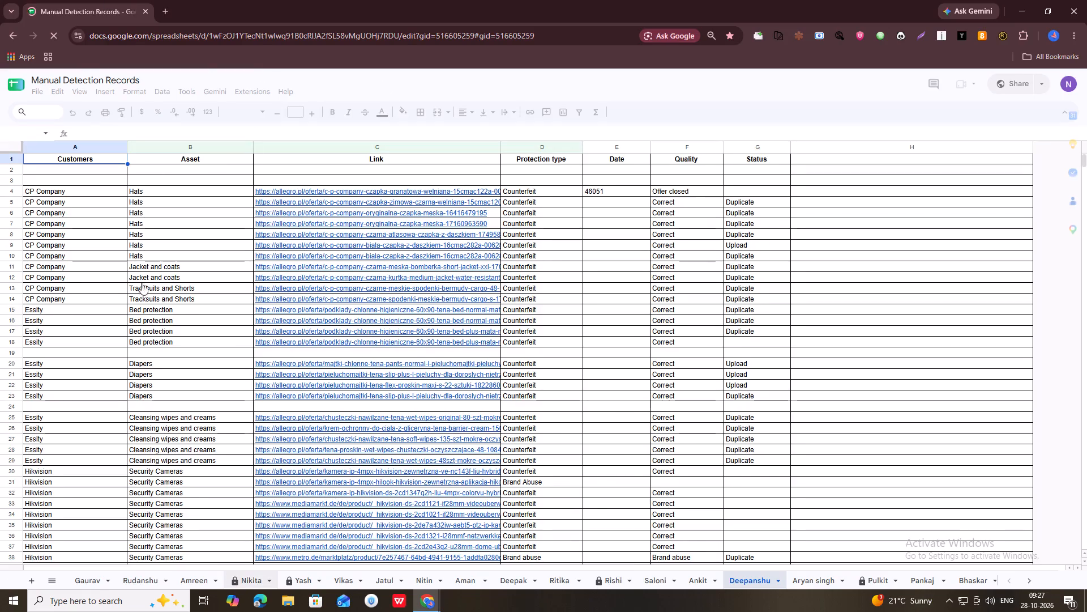
click(169, 6)
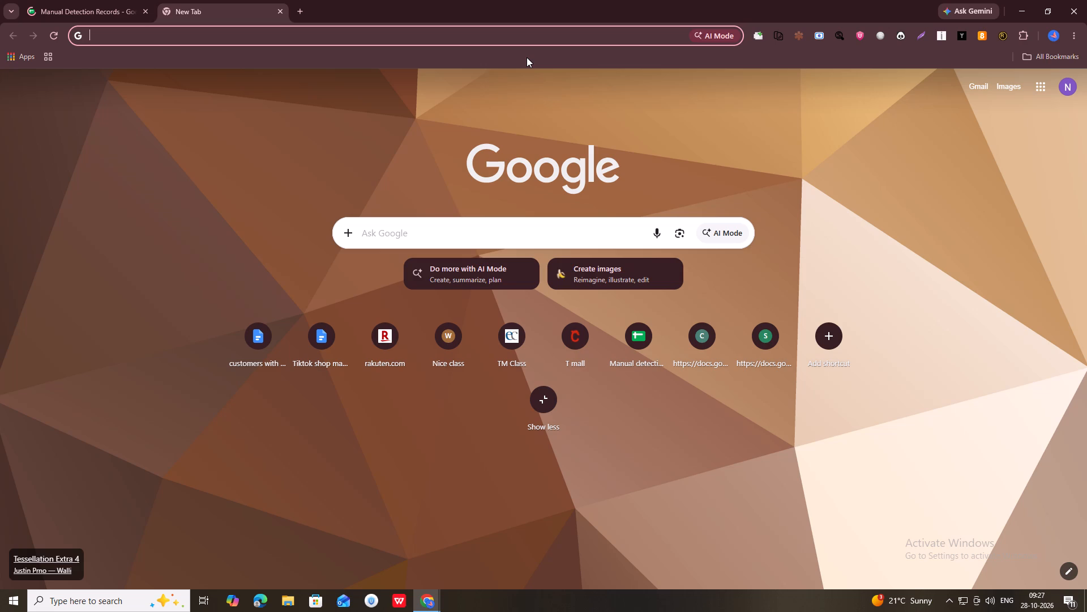
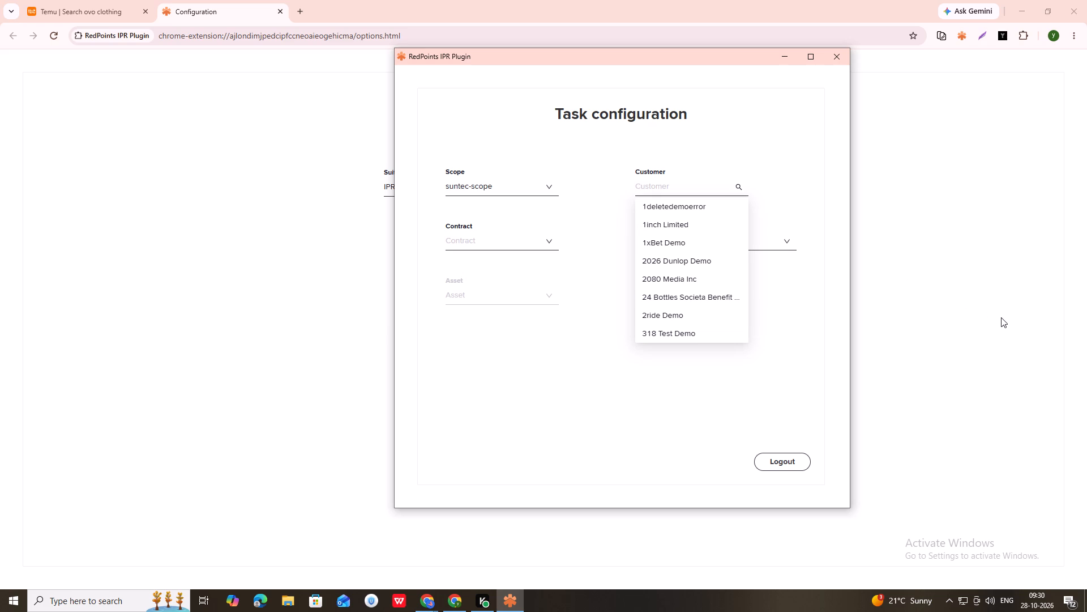
text(october)
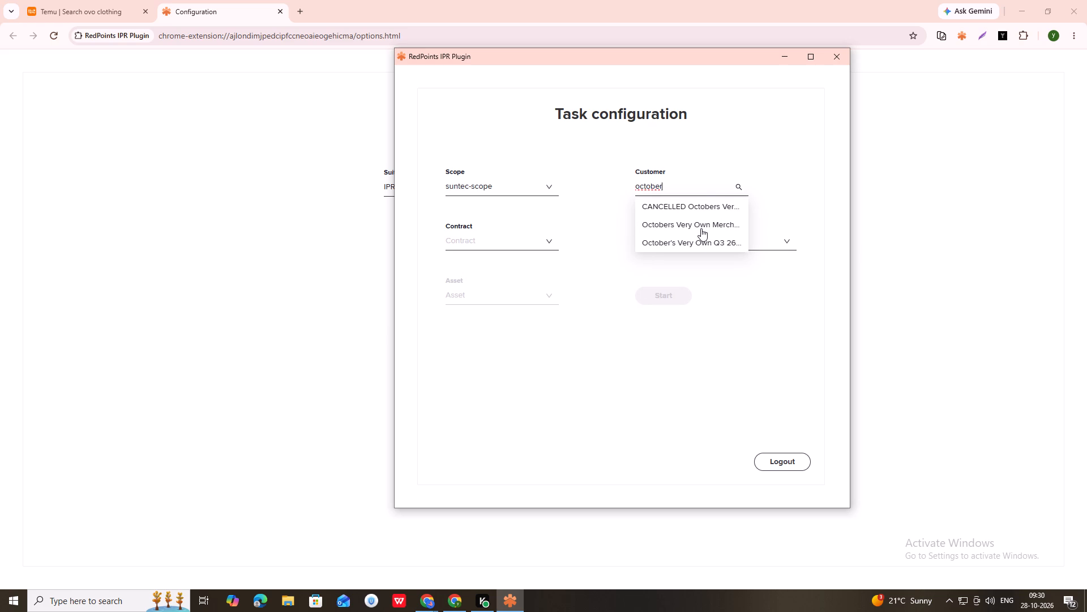
click(698, 227)
click(649, 243)
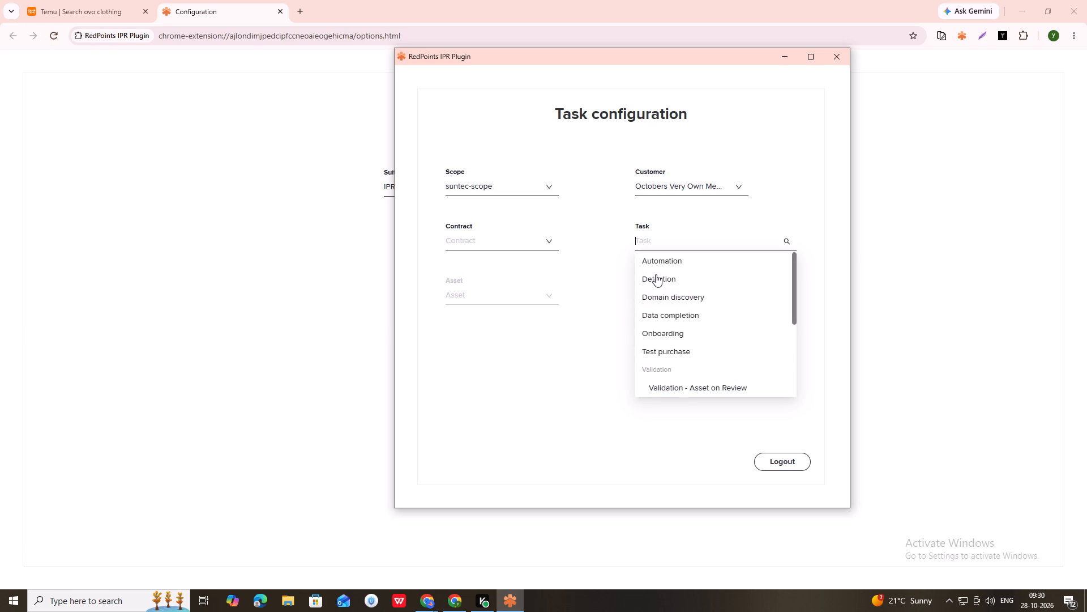
click(656, 274)
click(499, 239)
click(497, 260)
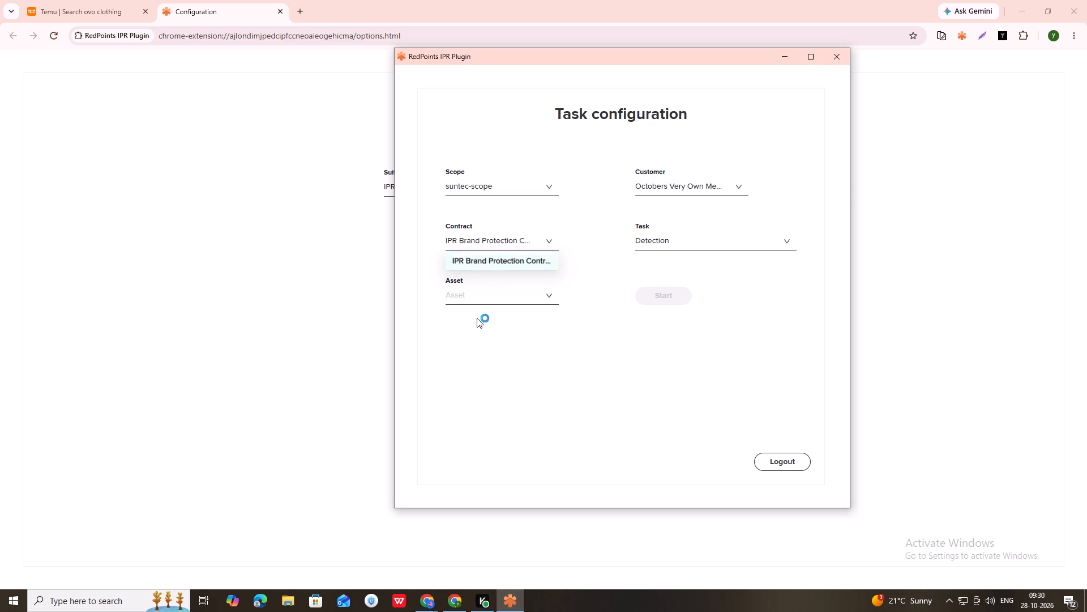
click(482, 304)
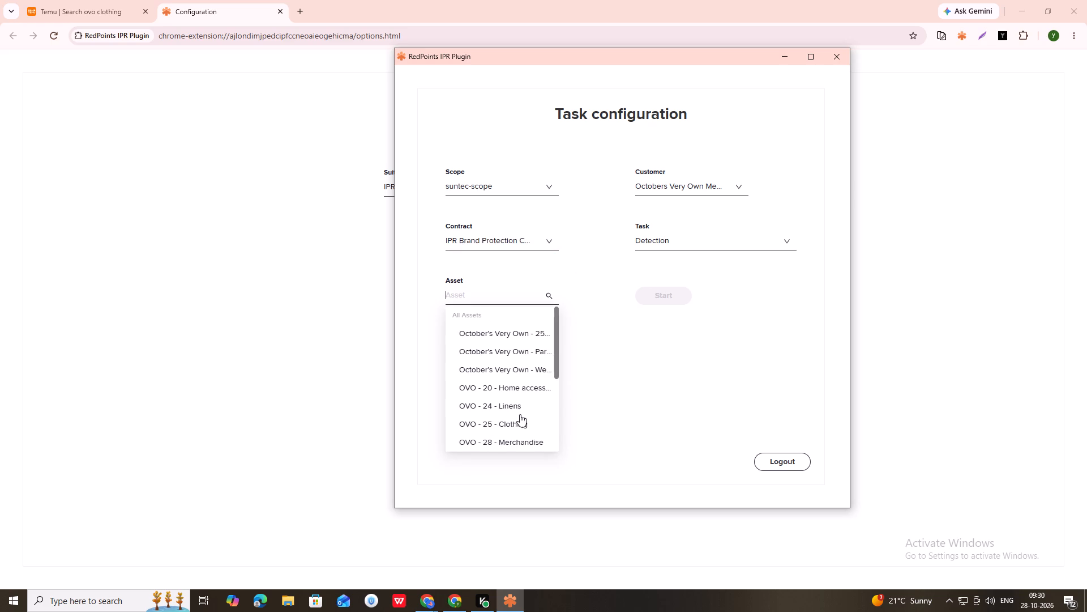
click(511, 423)
click(680, 301)
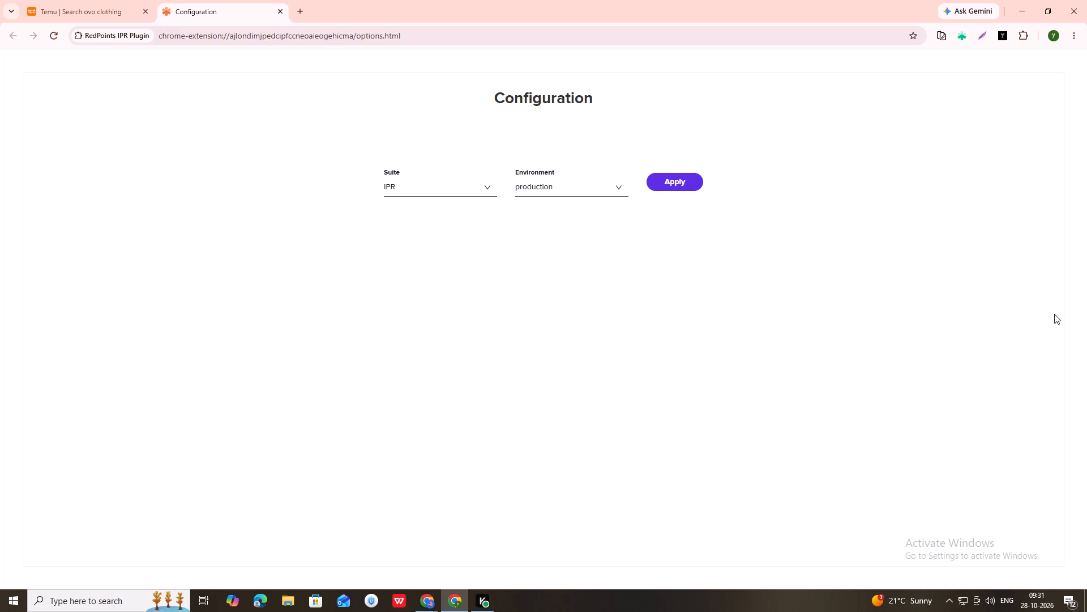
Return to the Temu search results for ovo clothing.
click(89, 0)
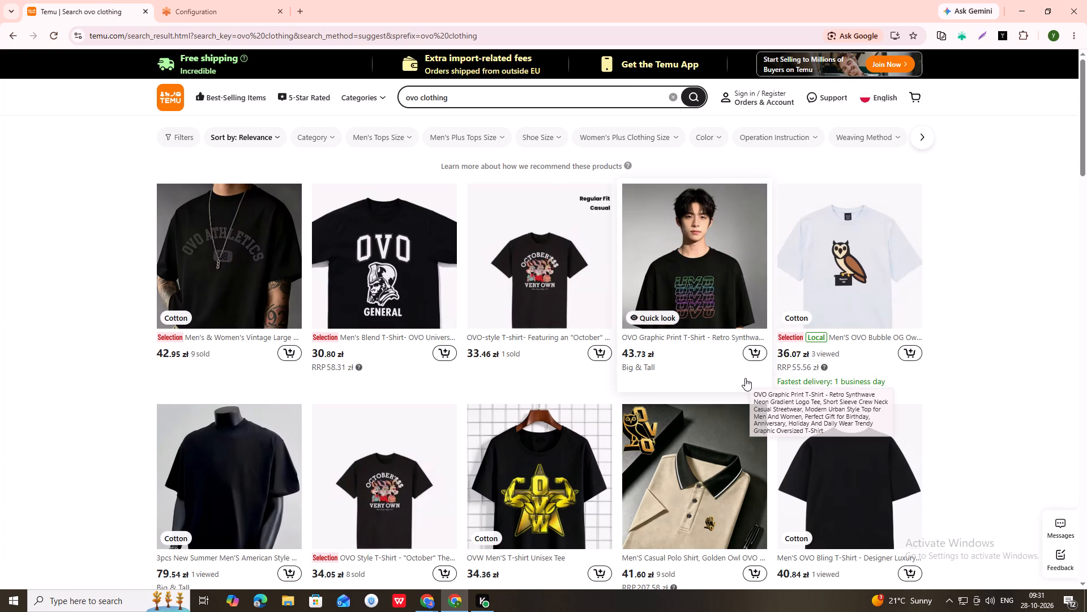
scroll(623, 384, down, 3)
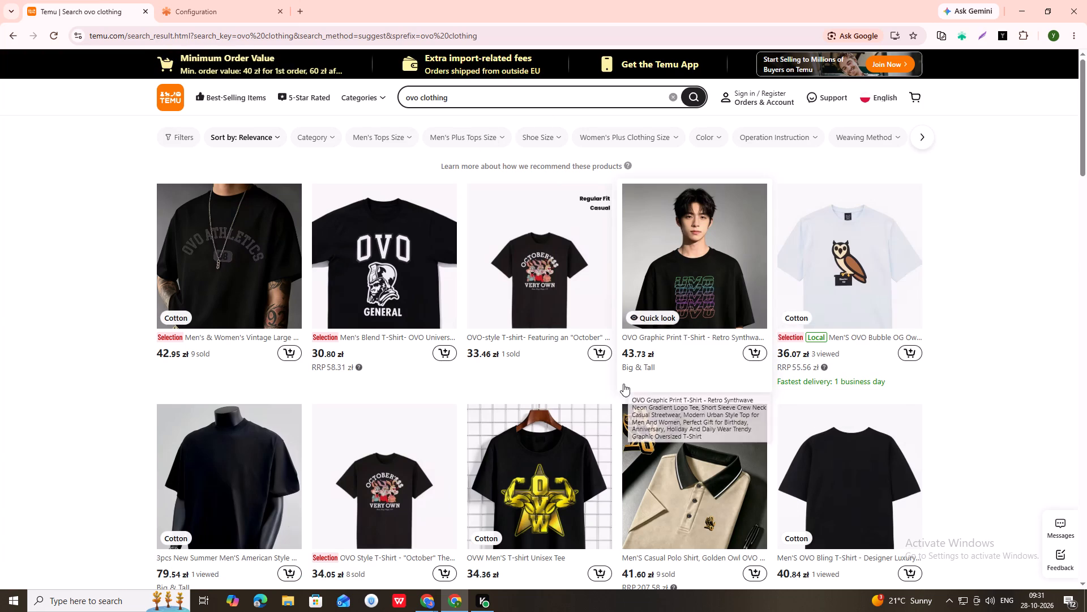
scroll(623, 384, down, 4)
scroll(623, 384, up, 15)
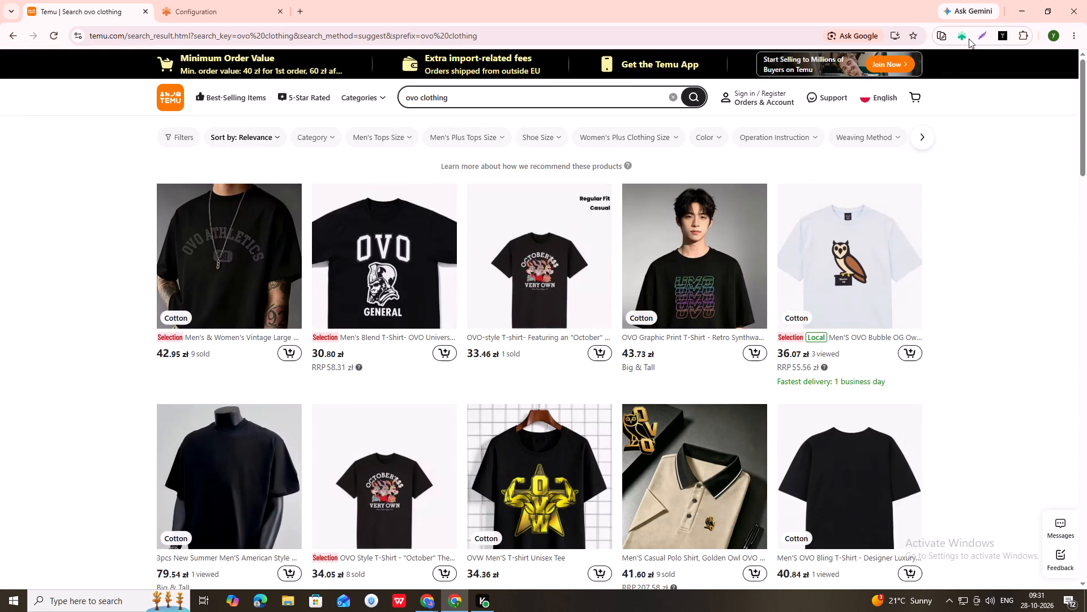
Open the RedPoints IPR Plugin window over the Temu results, reload it several times and minimise it.
click(969, 37)
drag(558, 78, 713, 82)
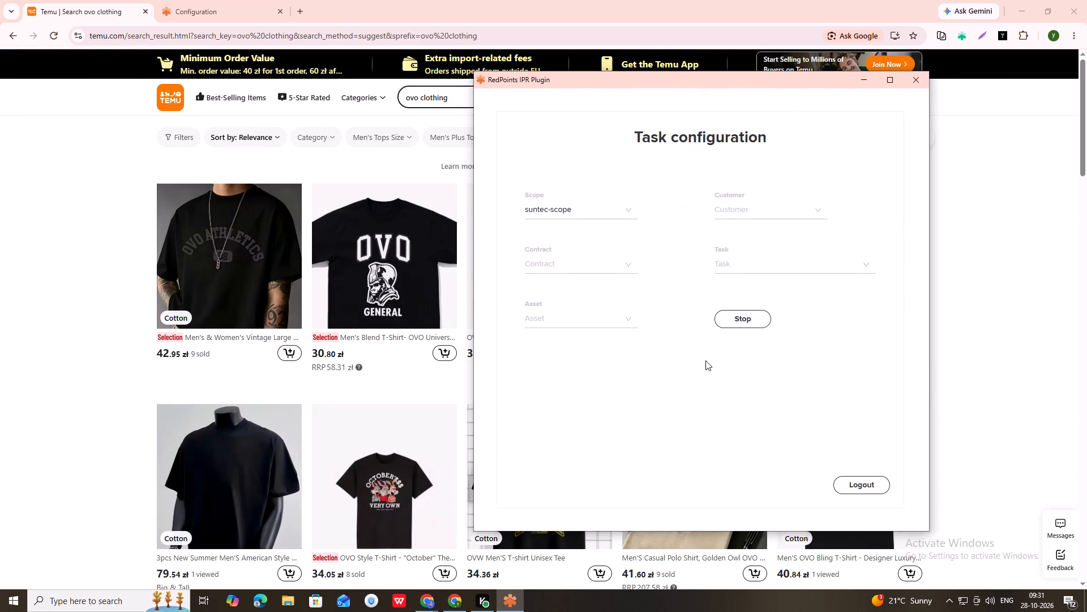
right_click(668, 287)
click(697, 333)
right_click(684, 236)
click(698, 288)
right_click(681, 222)
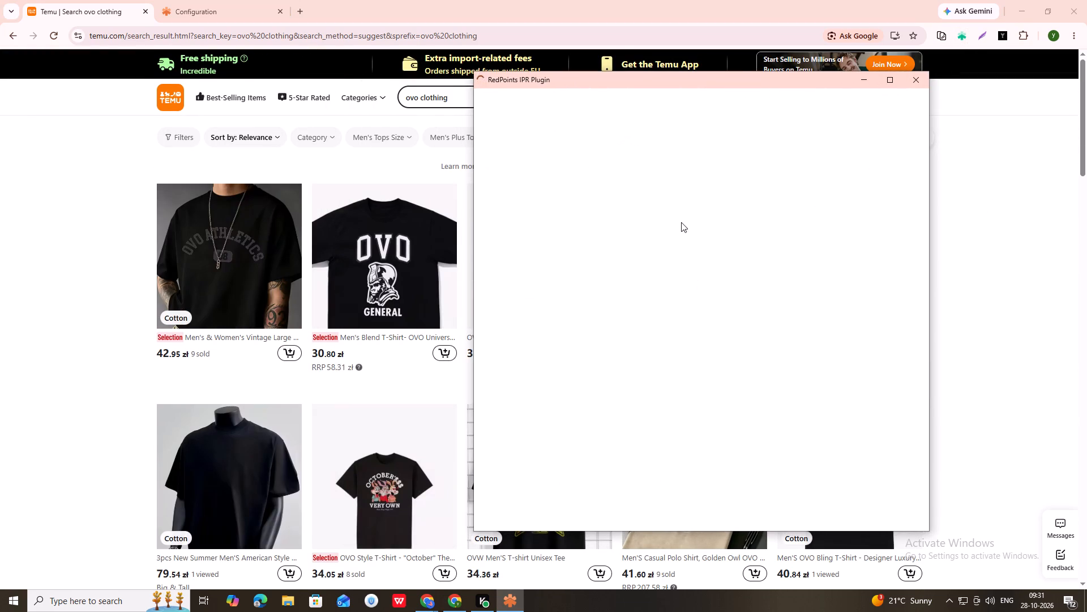
click(692, 271)
click(865, 86)
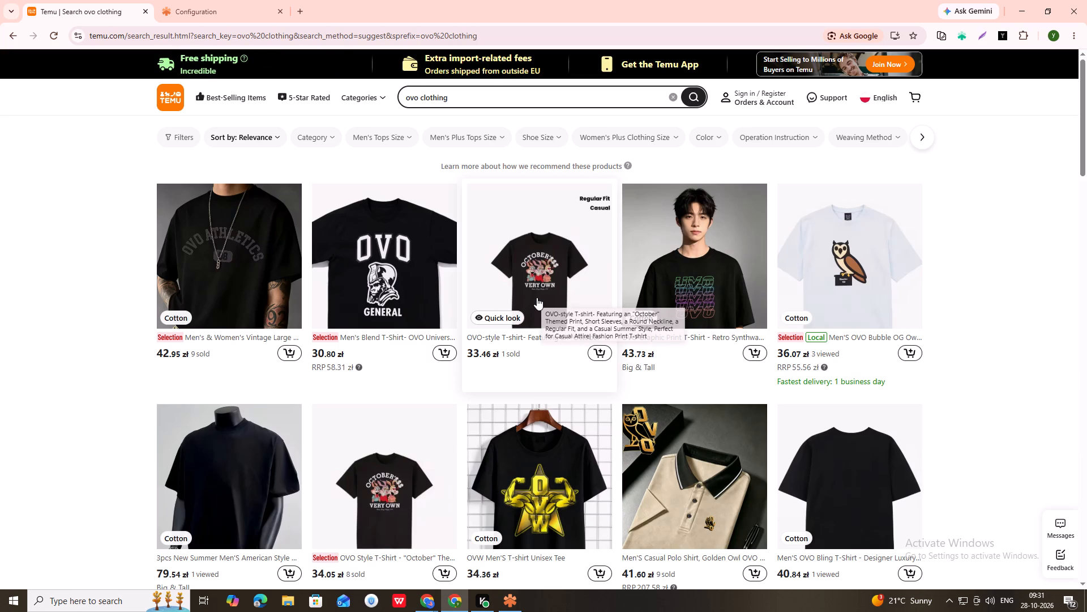
Load two more batches of products at the end of the ovo clothing search results.
scroll(563, 320, down, 7)
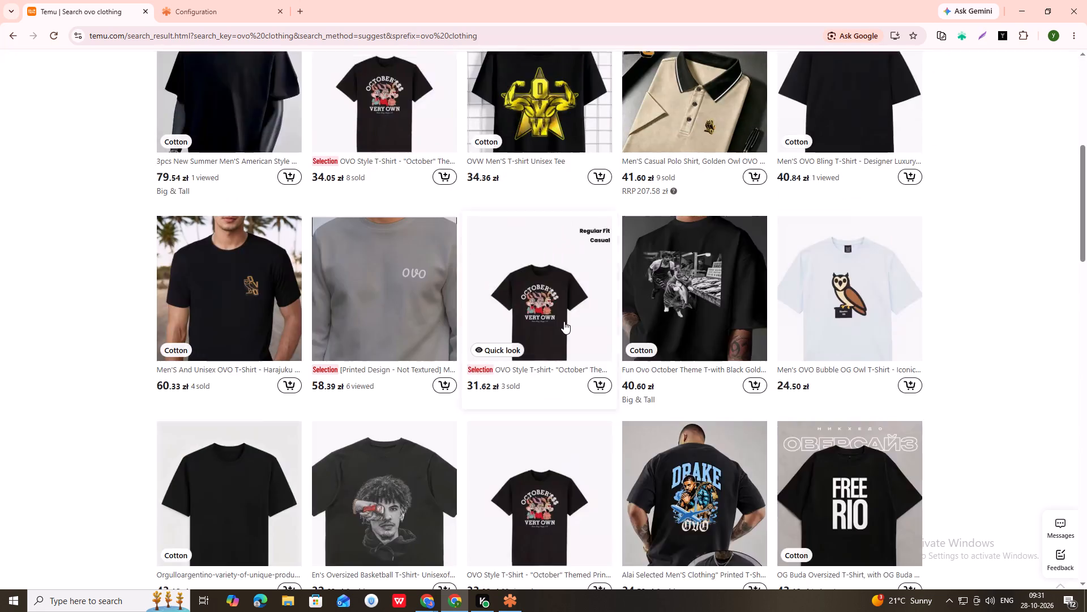
scroll(564, 321, down, 20)
scroll(564, 321, down, 14)
scroll(568, 294, up, 6)
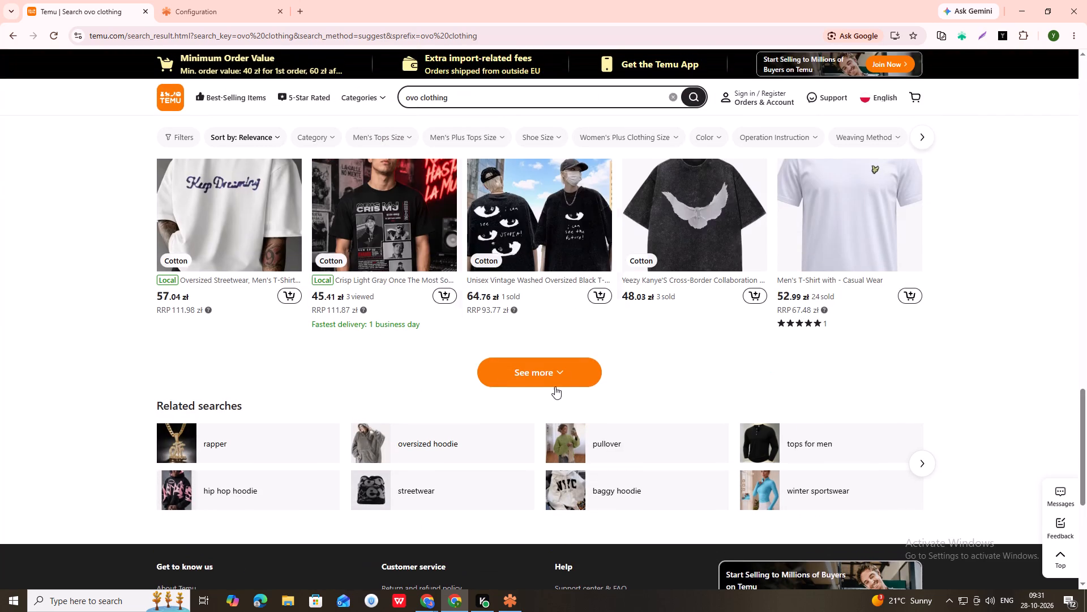
click(544, 380)
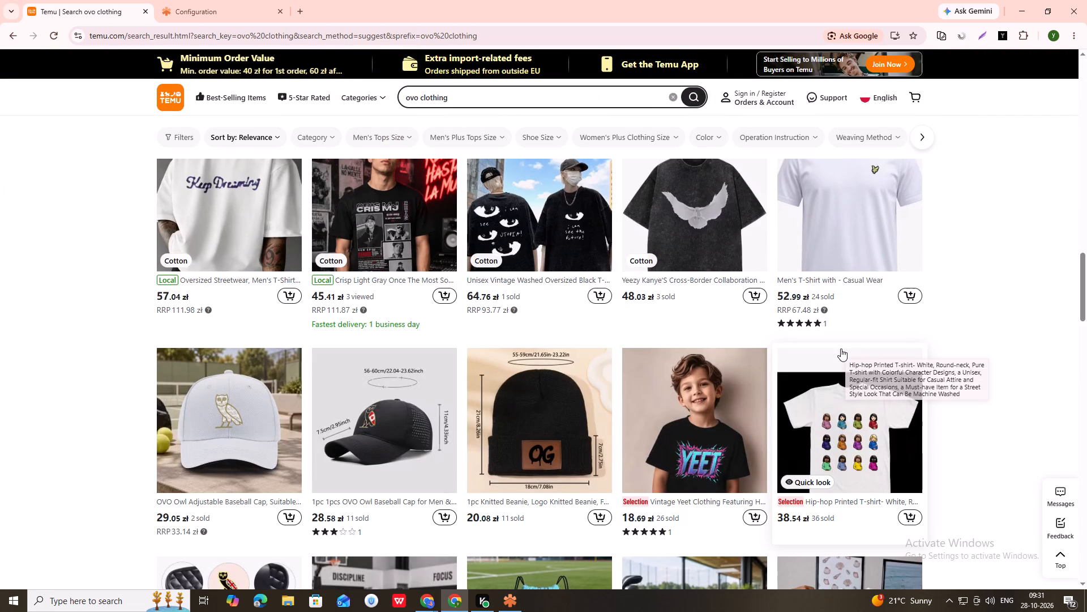
scroll(811, 398, down, 20)
scroll(811, 398, down, 9)
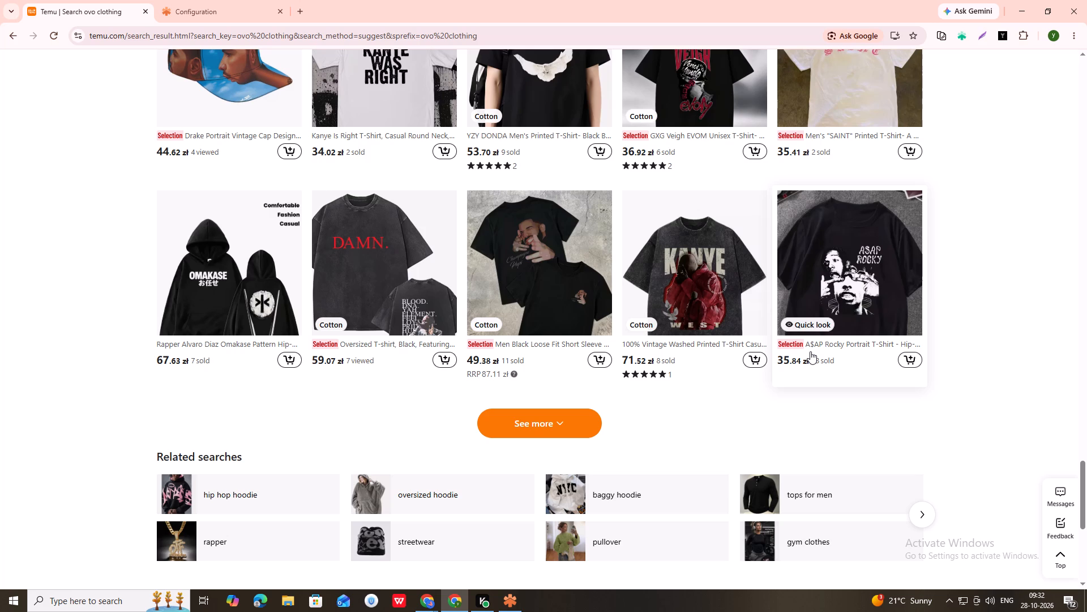
click(547, 426)
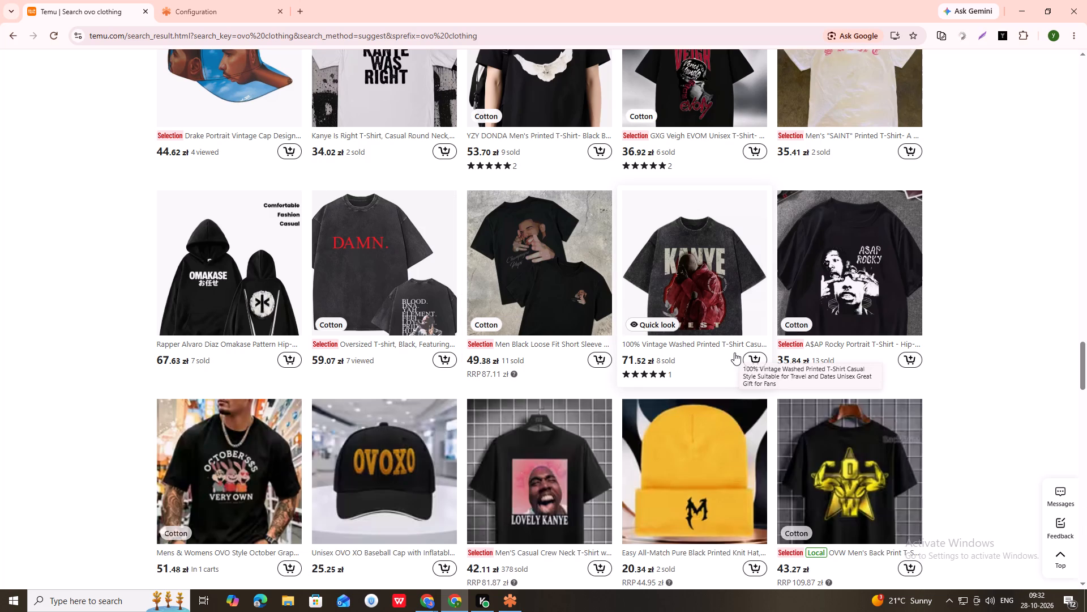
Examine the loaded ovo clothing listings, going back up to the first row of products.
scroll(734, 352, up, 20)
scroll(734, 352, up, 1)
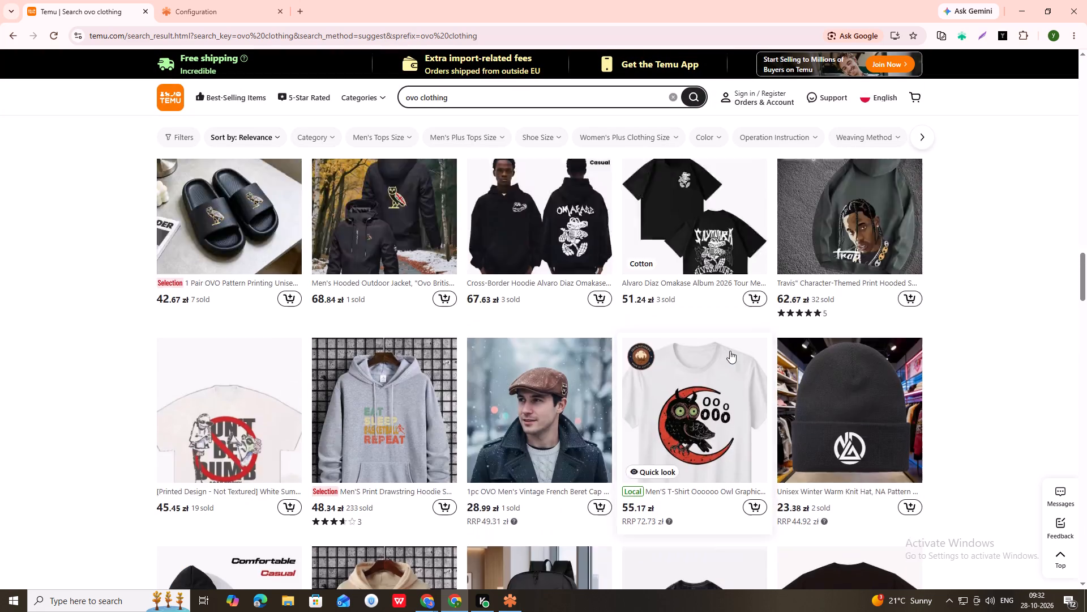
scroll(730, 351, up, 11)
scroll(730, 351, up, 20)
scroll(730, 351, up, 9)
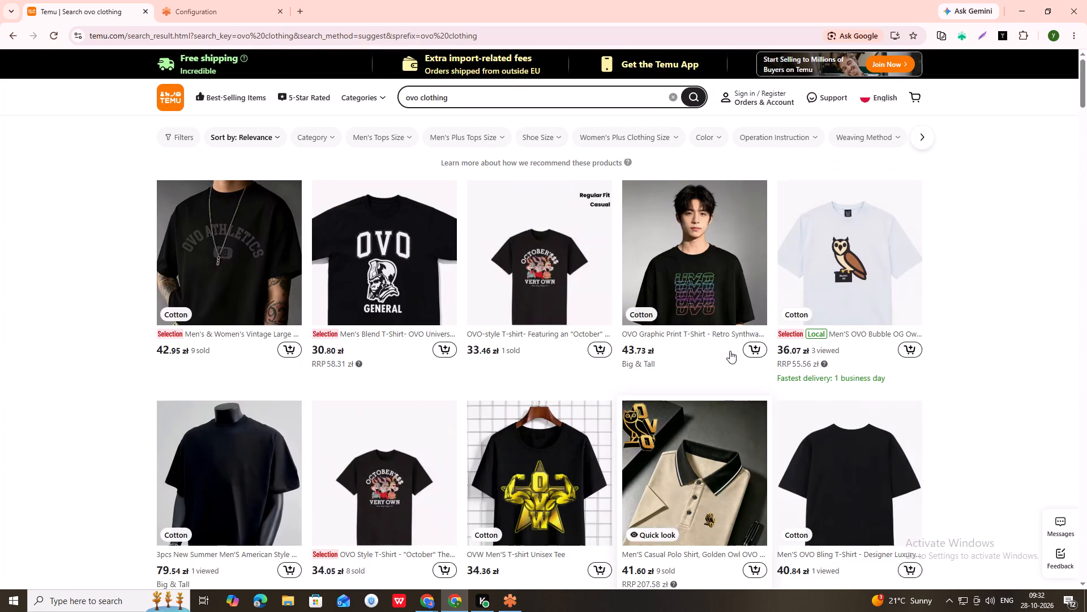
scroll(730, 351, up, 14)
scroll(730, 351, up, 7)
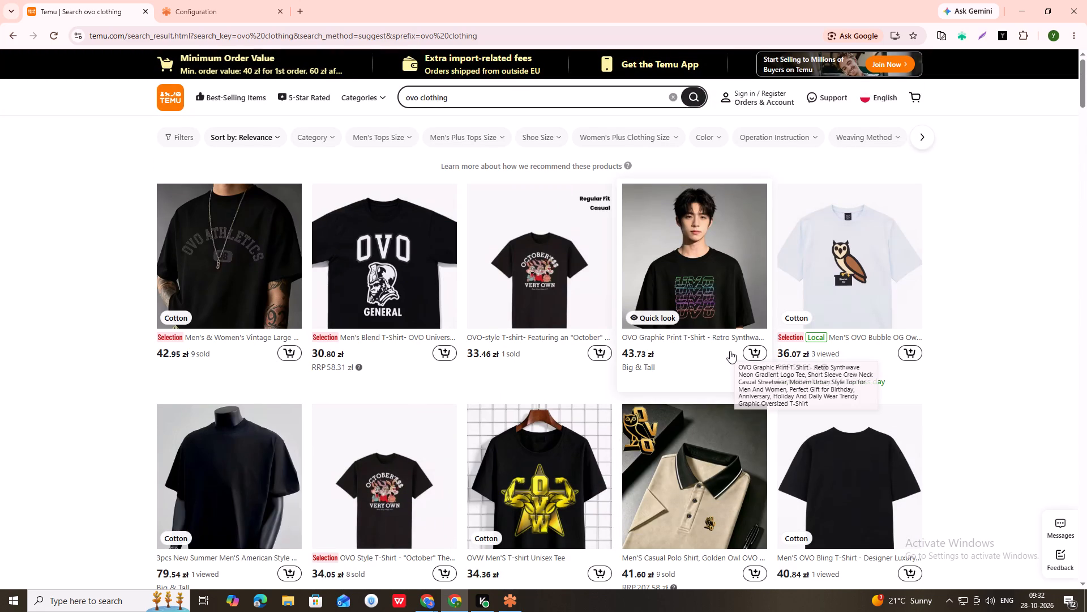
scroll(730, 351, up, 6)
scroll(730, 351, up, 16)
scroll(730, 351, up, 5)
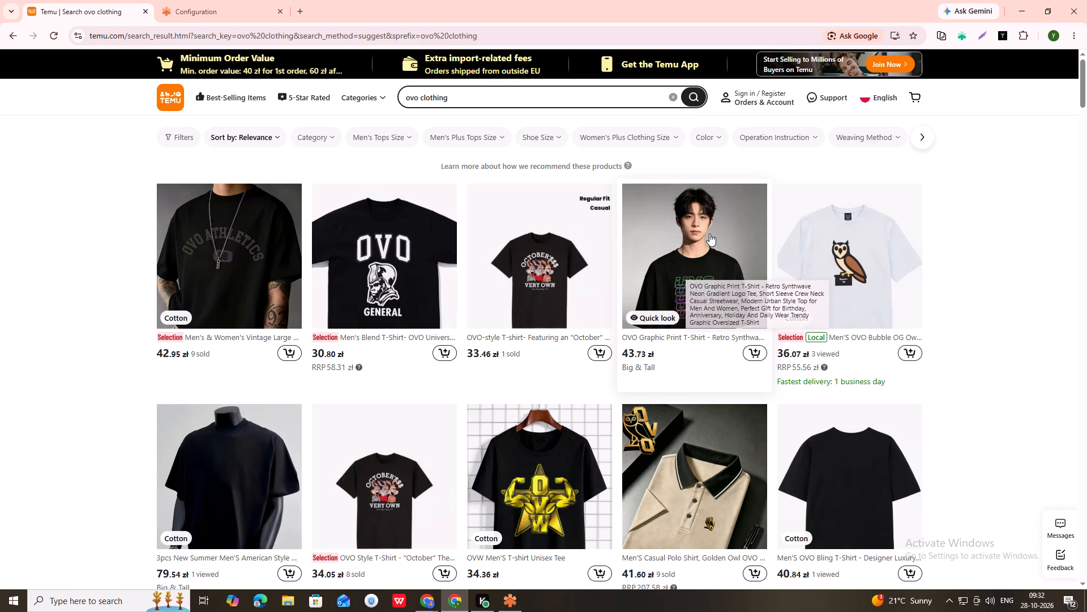
scroll(619, 335, down, 3)
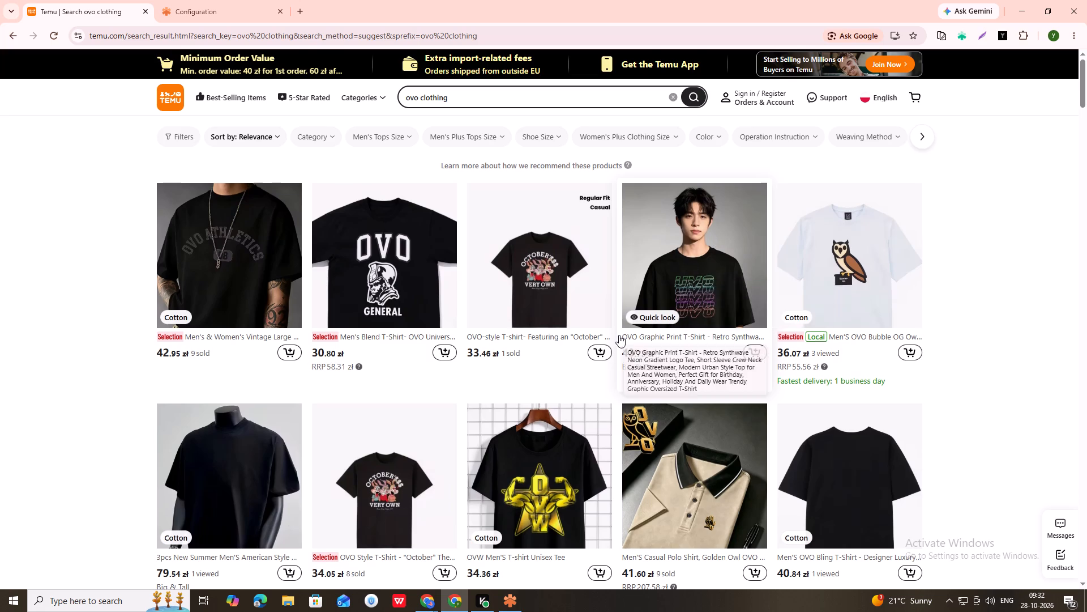
scroll(619, 335, down, 4)
scroll(618, 334, up, 7)
scroll(635, 314, up, 14)
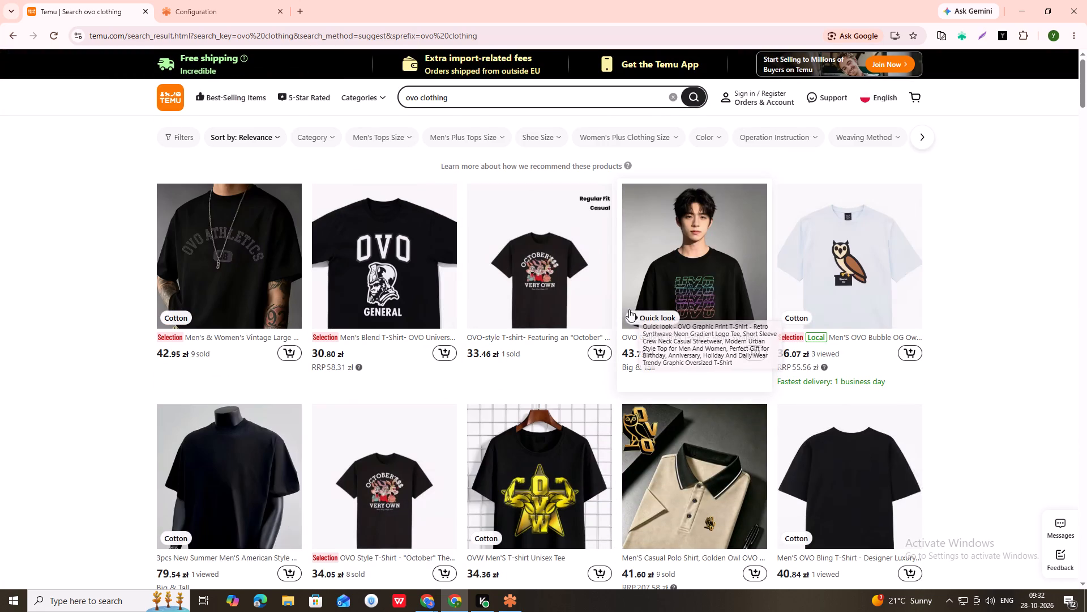
Copy the link address of the first listing, the black OVO Athletics T-shirt.
right_click(243, 335)
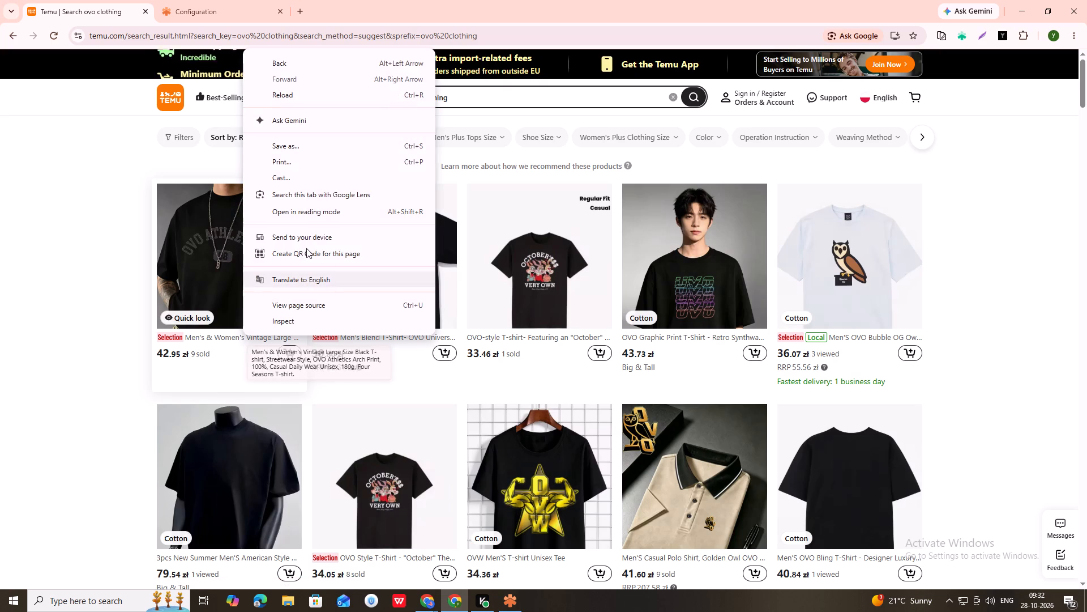
right_click(221, 341)
click(254, 462)
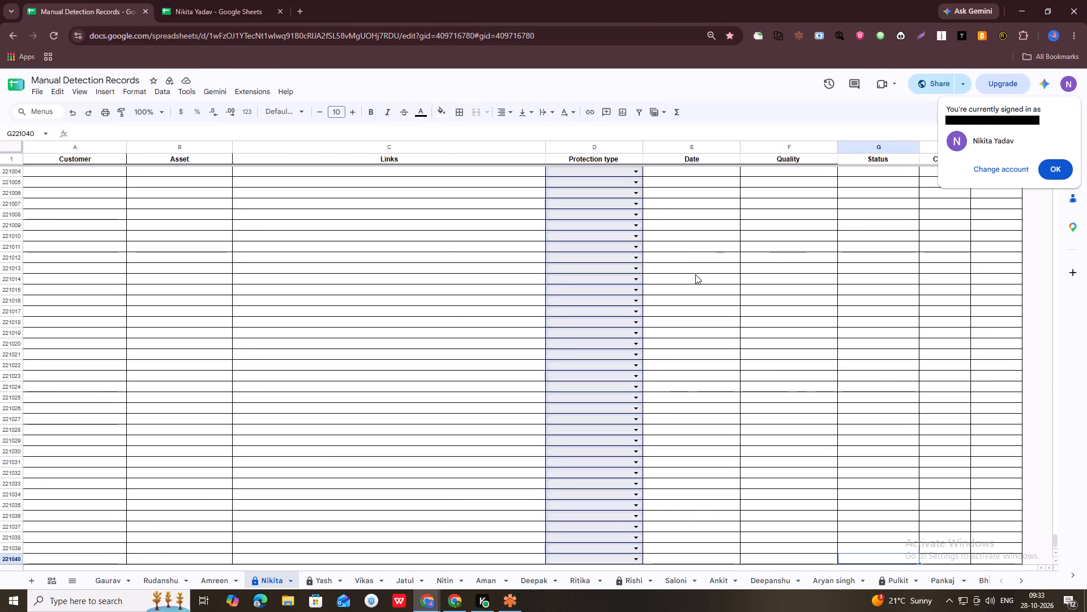
key(Left)
key(Left)
key(Left)
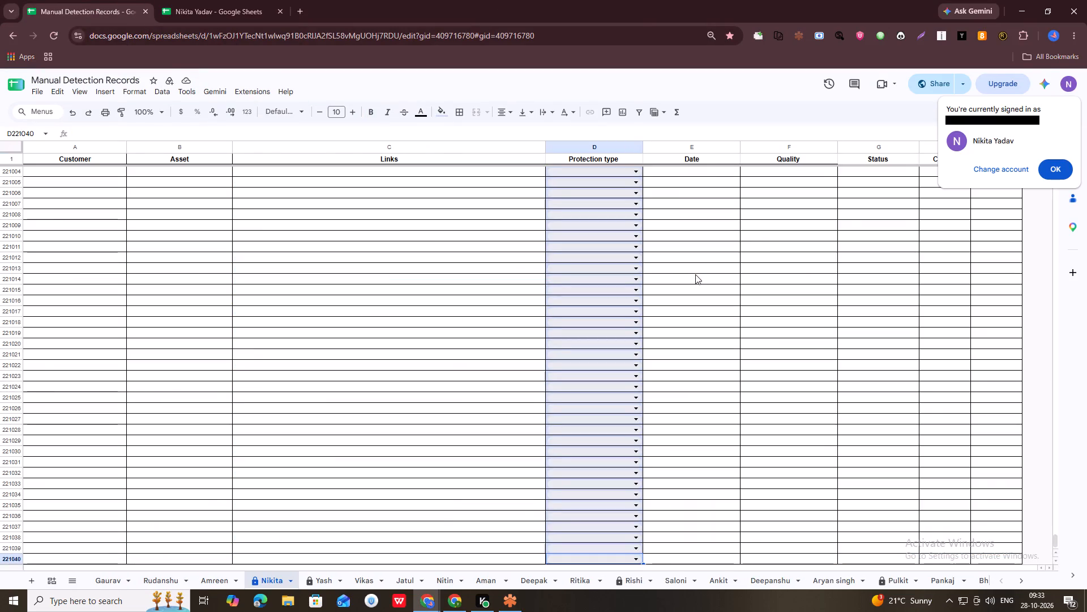
key(Left)
key(Left)
key(Left)
key(Left)
key(Left)
key(Left)
key(Left)
key(Left)
key(Left)
key(Left)
key(ctrl+Up)
key(Down)
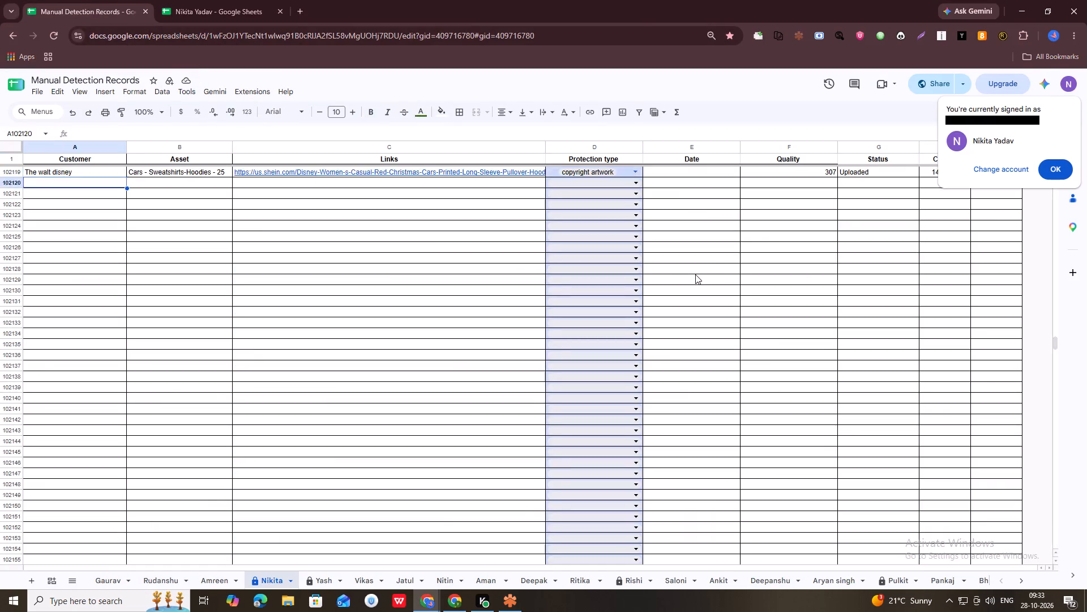
click(0, 178)
click(441, 113)
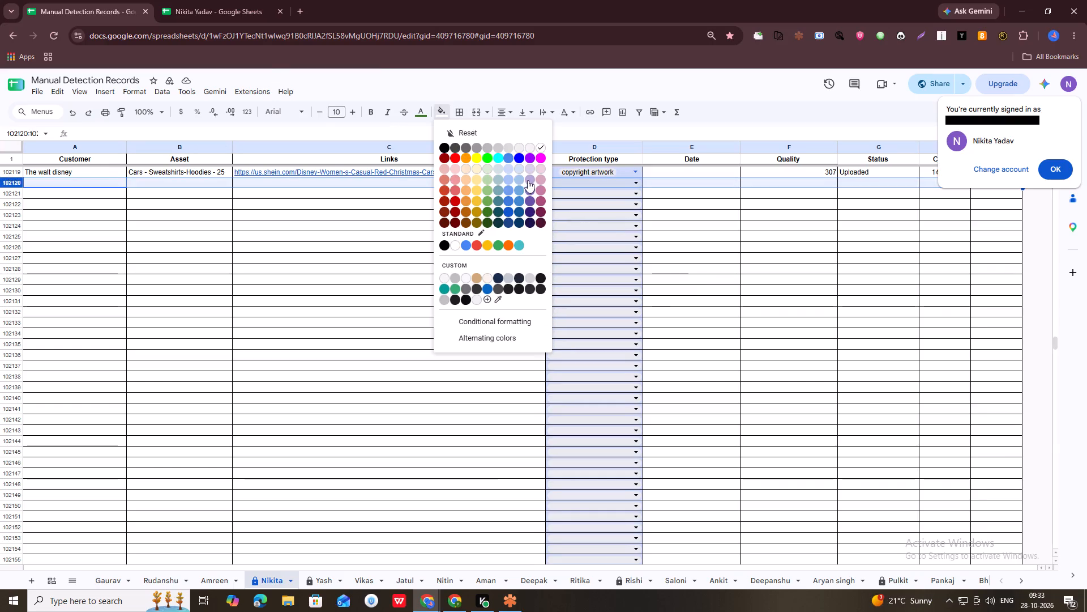
click(528, 168)
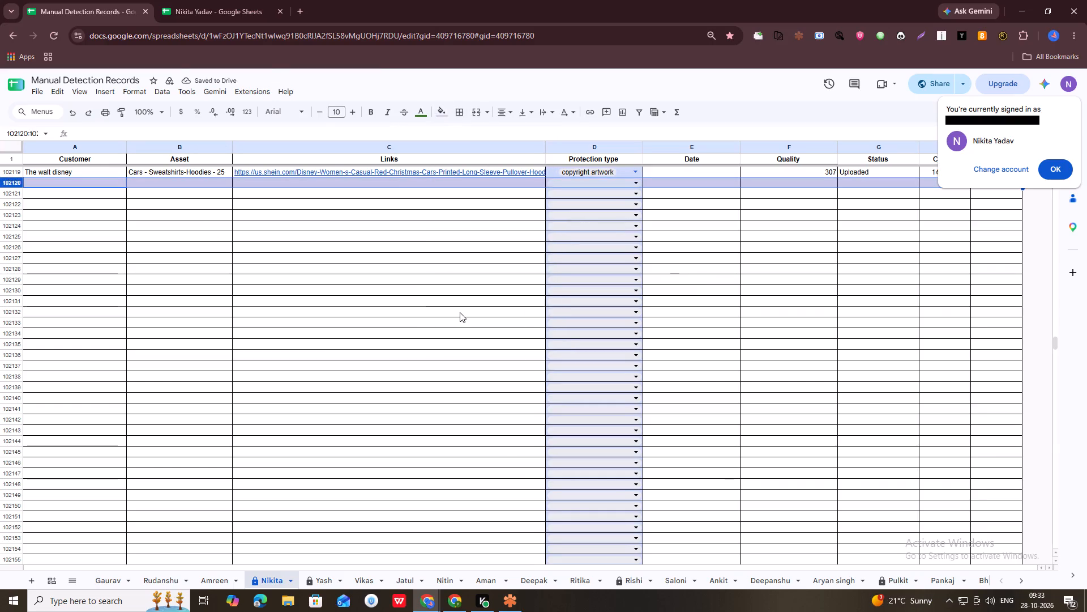
Paste the copied Temu product link into the Links column of the row below the purple row.
click(269, 193)
key(ctrl+v)
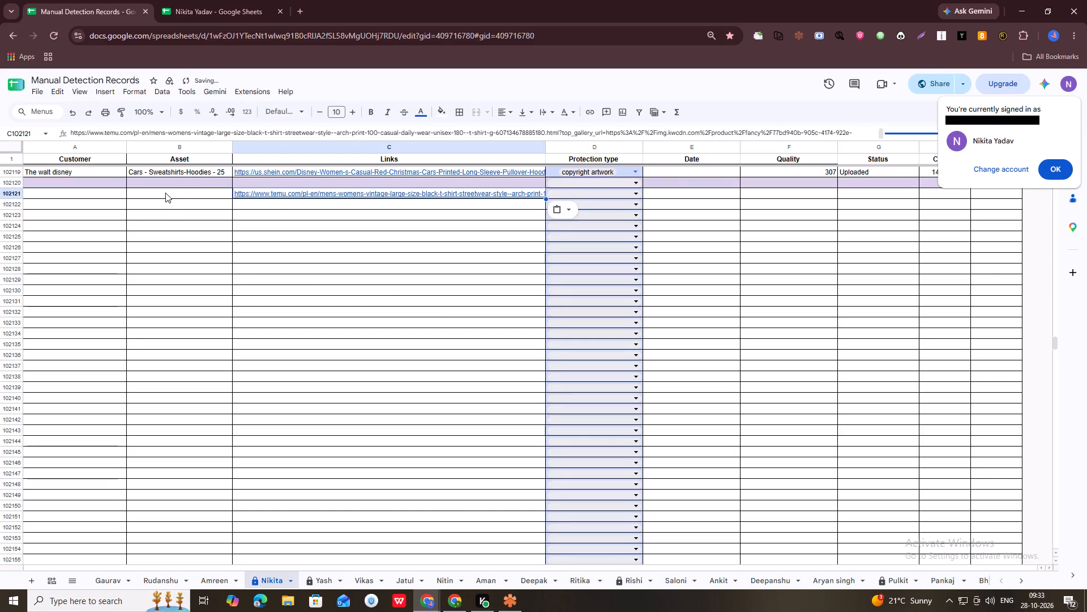
Enter "ovo clothing" as the Asset for the row holding the pasted Temu link.
click(165, 193)
text(ovop)
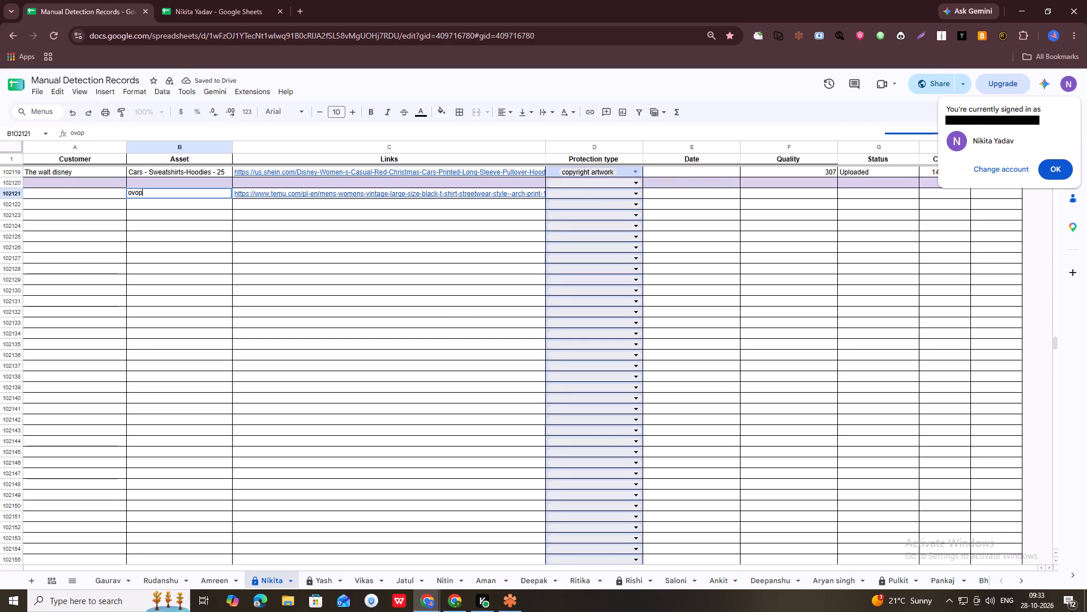
key(BackSpace)
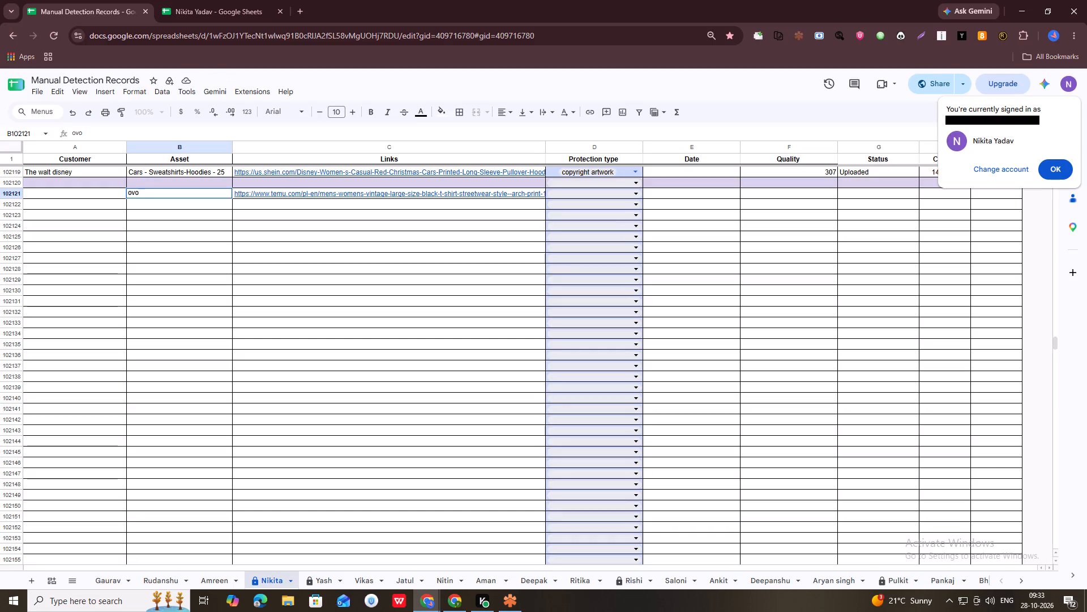
key(space)
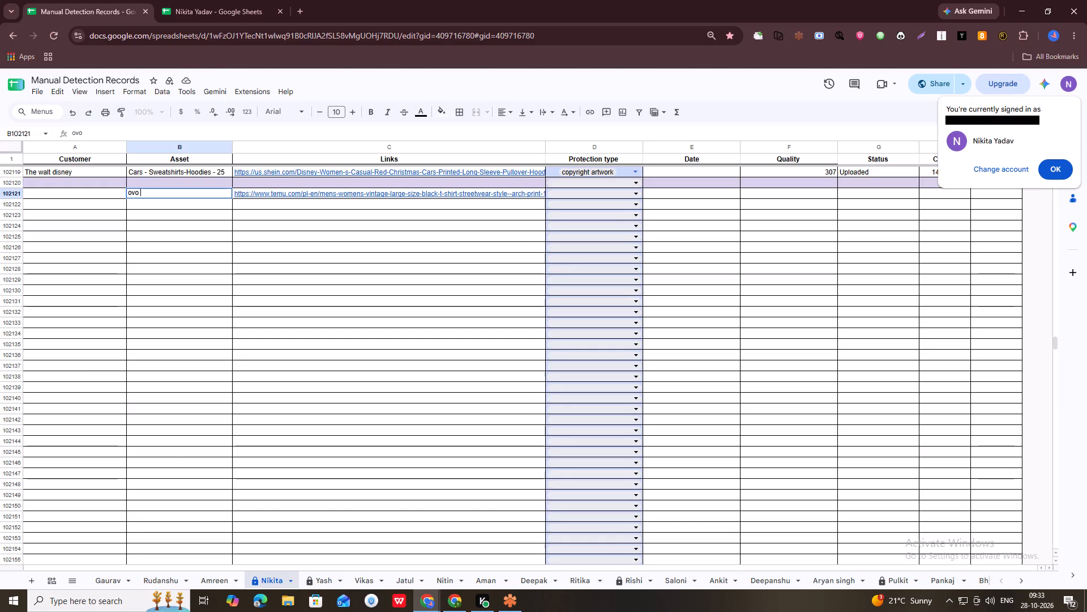
text(clothing)
key(Left)
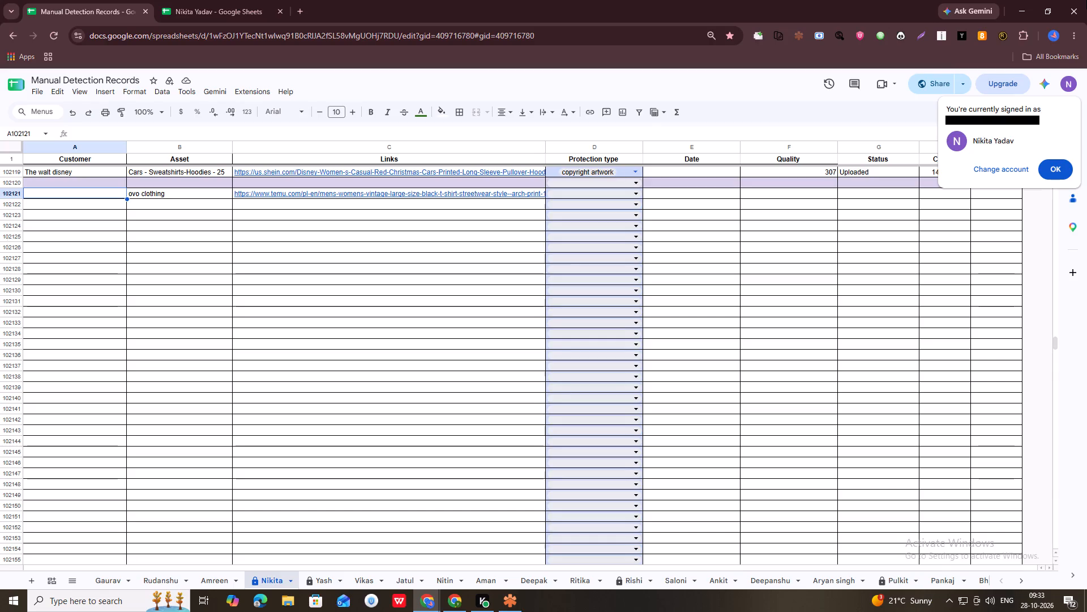
Copy the customer name Octobers Very Own Merchandising from the NEW 01 calendar sheet and paste it as plain text into the link row's Customer cell.
key(alt+Tab)
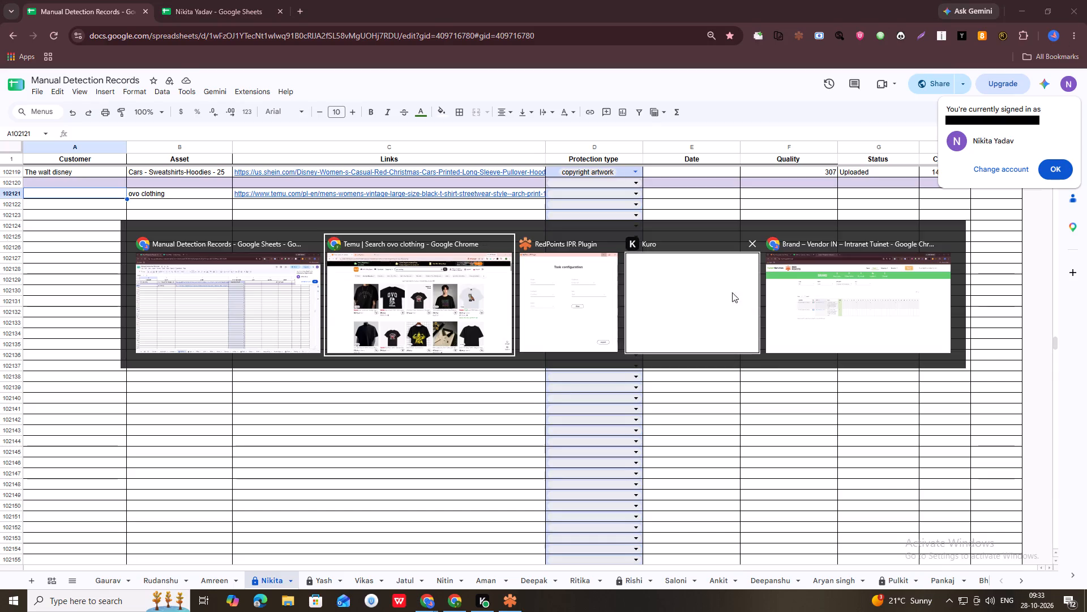
alt+click(867, 320)
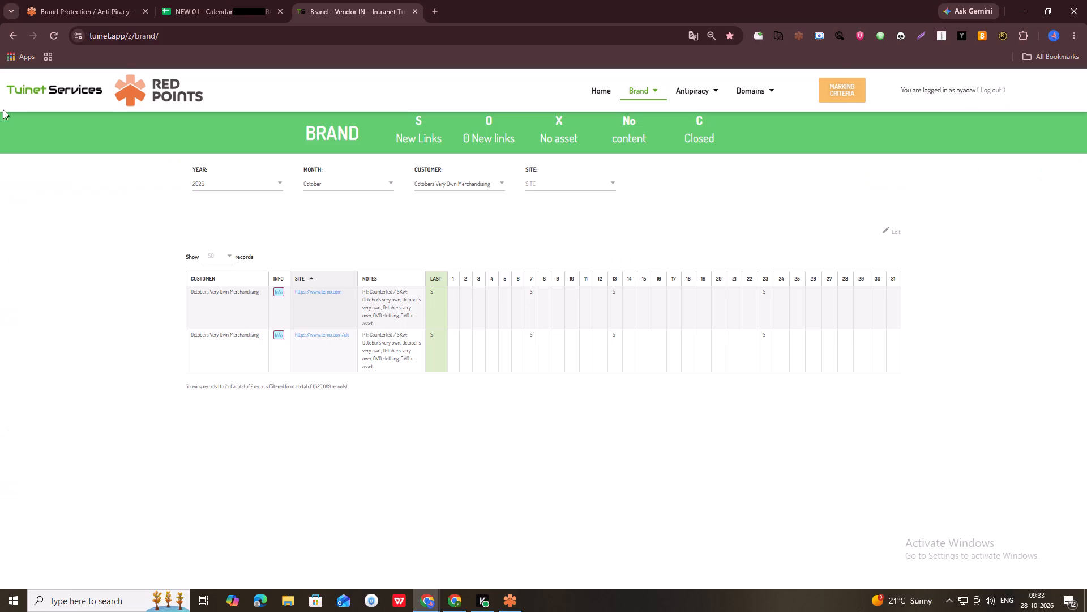
click(181, 0)
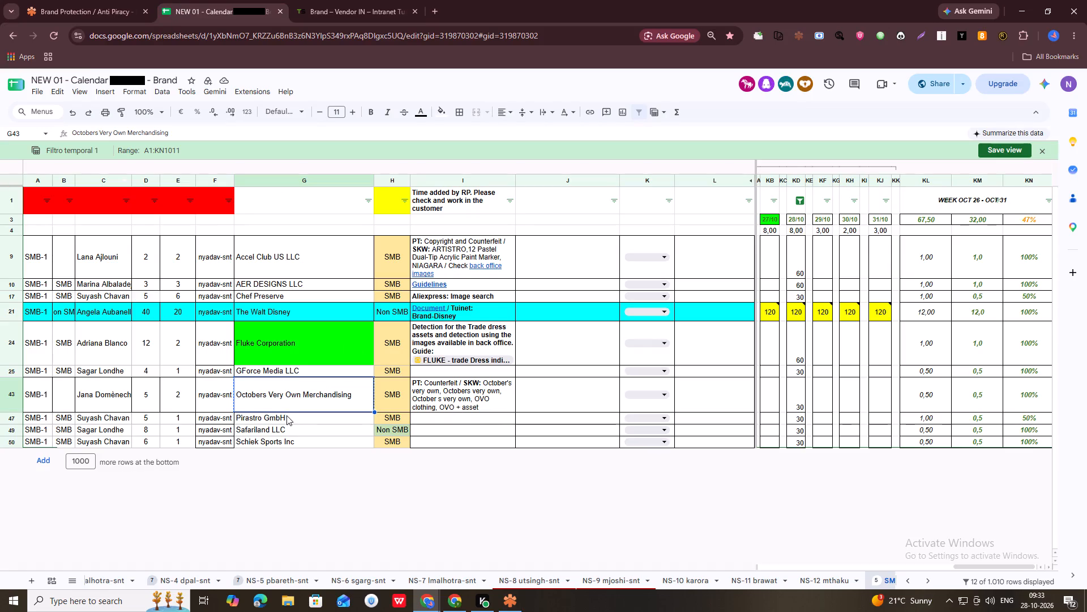
key(ctrl+c)
key(alt+Tab)
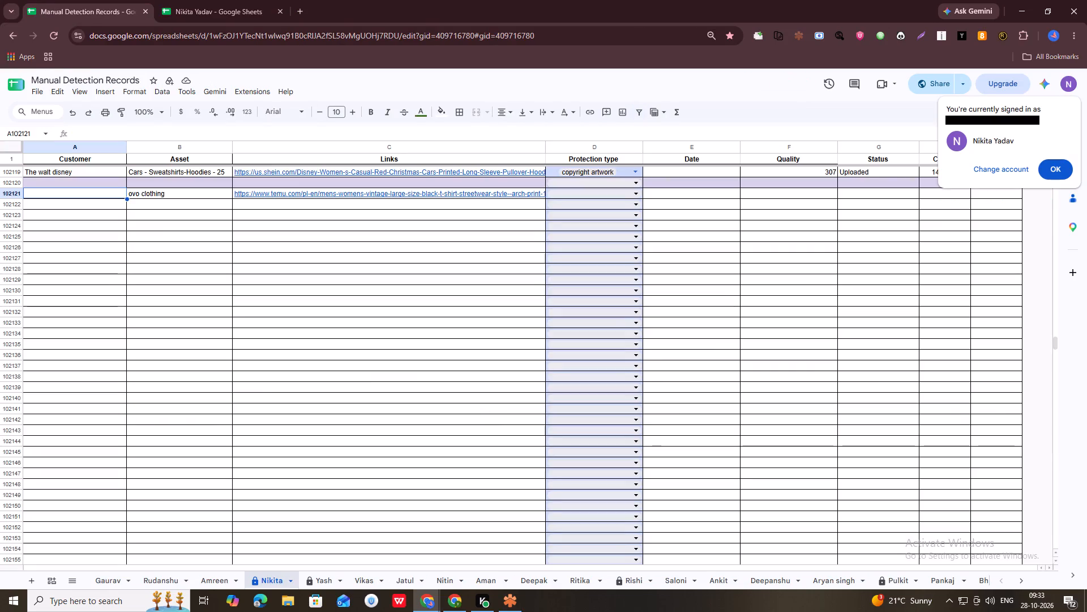
key(shift+b)
key(BackSpace)
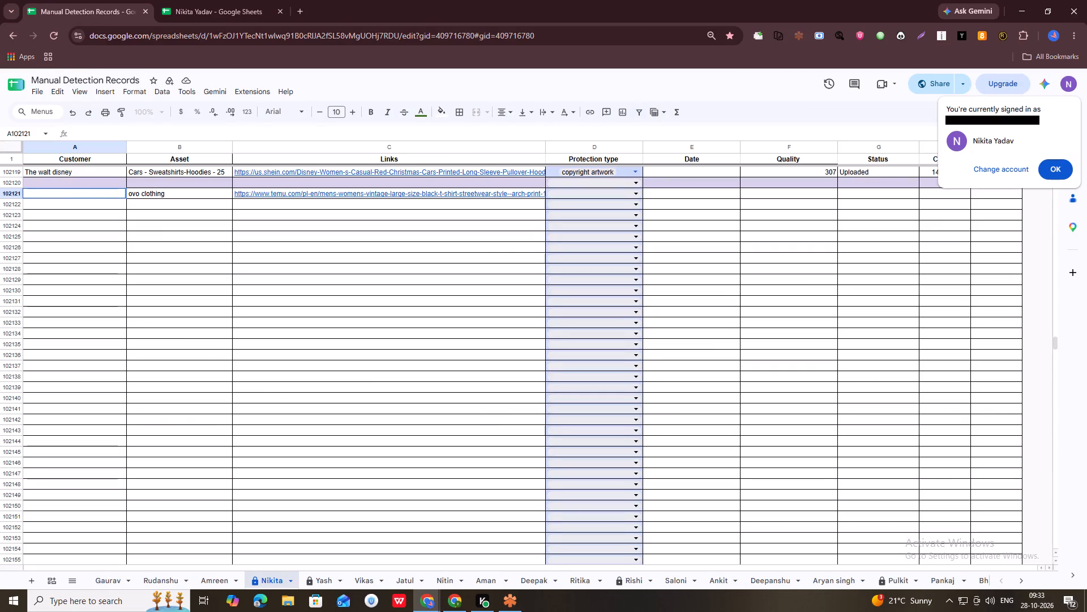
key(ctrl+shift+v)
key(Down)
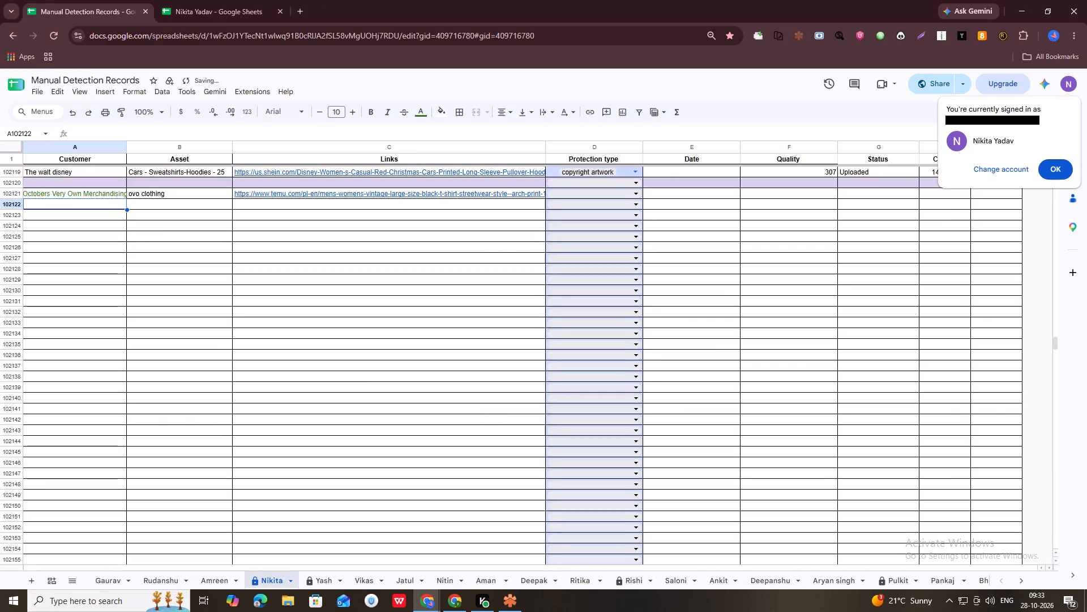
Left-align the Octobers Very Own Merchandising customer cell.
key(Up)
click(503, 110)
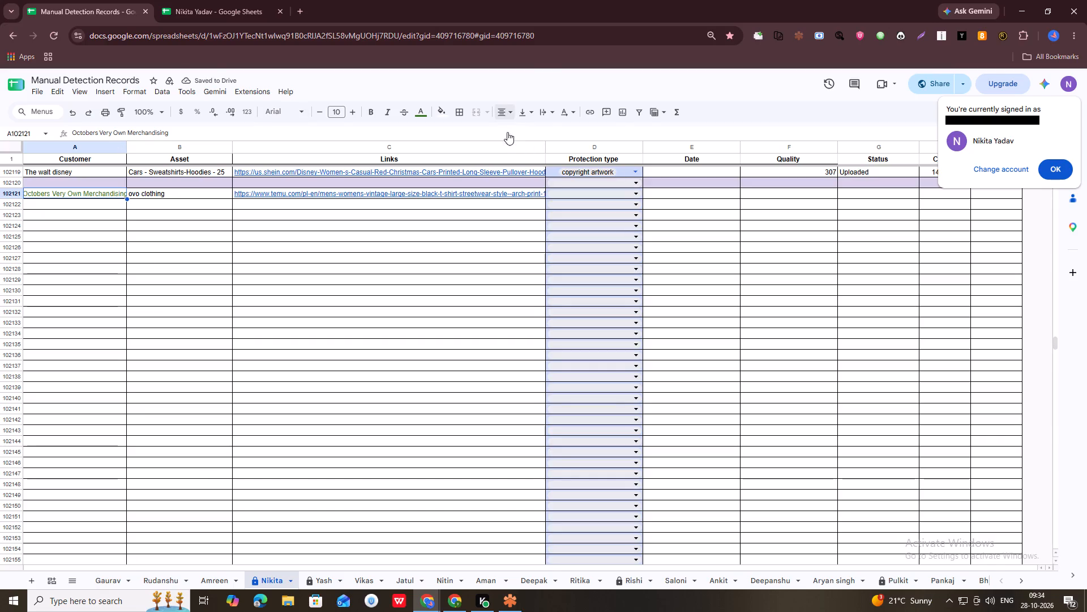
click(510, 134)
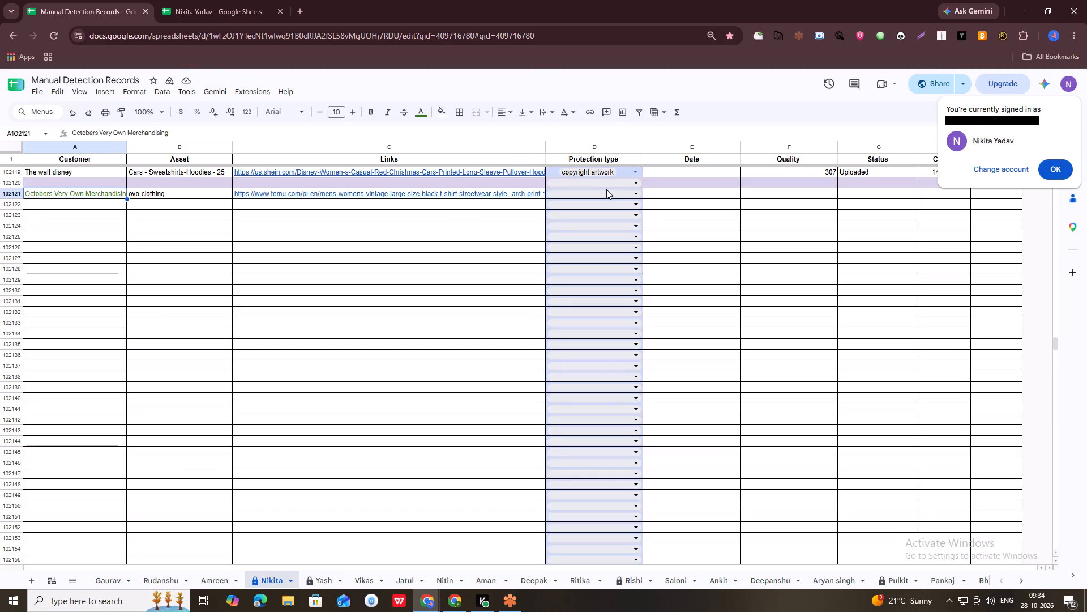
Set the first ovo clothing row's protection type to Counterfeit and enter 10/28/2026 as its date.
click(603, 197)
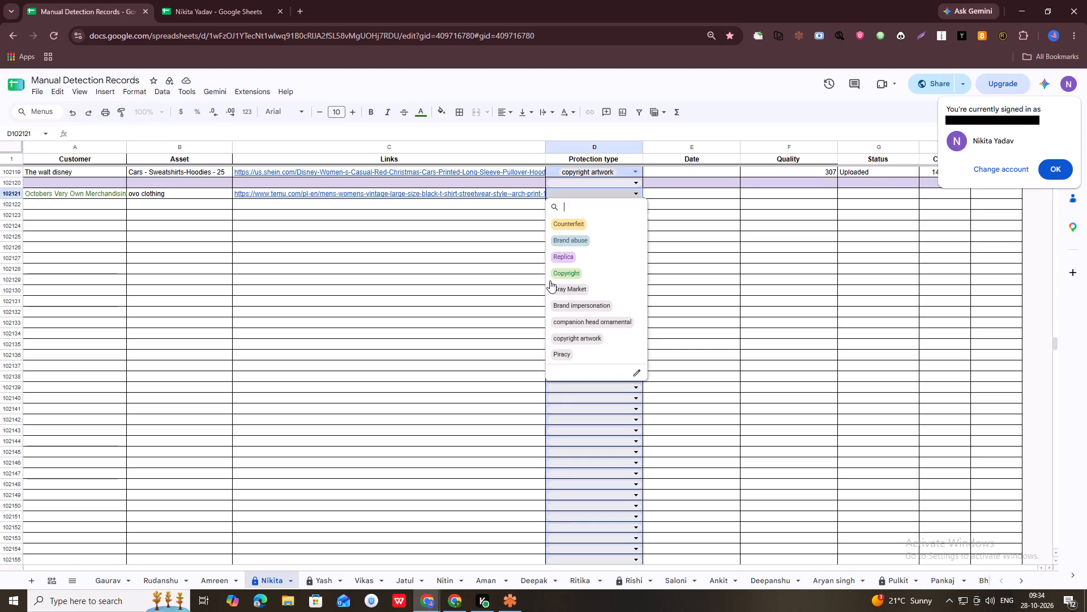
click(581, 226)
click(692, 190)
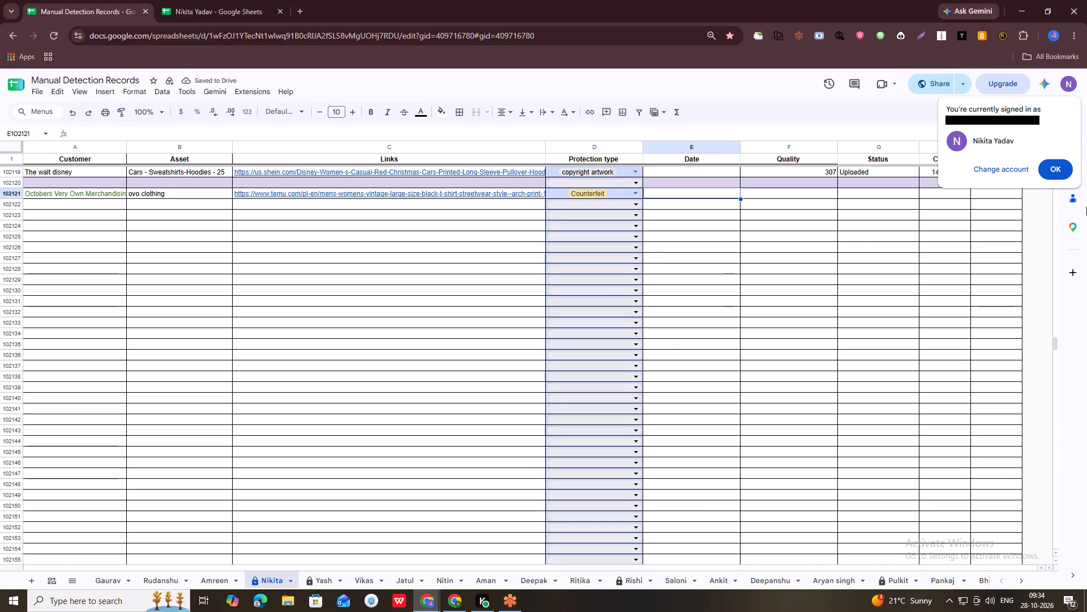
key(ctrl+semicolon)
key(Down)
Copy the link of Temu's black OVO General Men's Blend T-Shirt and paste it into the Links cell directly below the first Temu link.
key(Left)
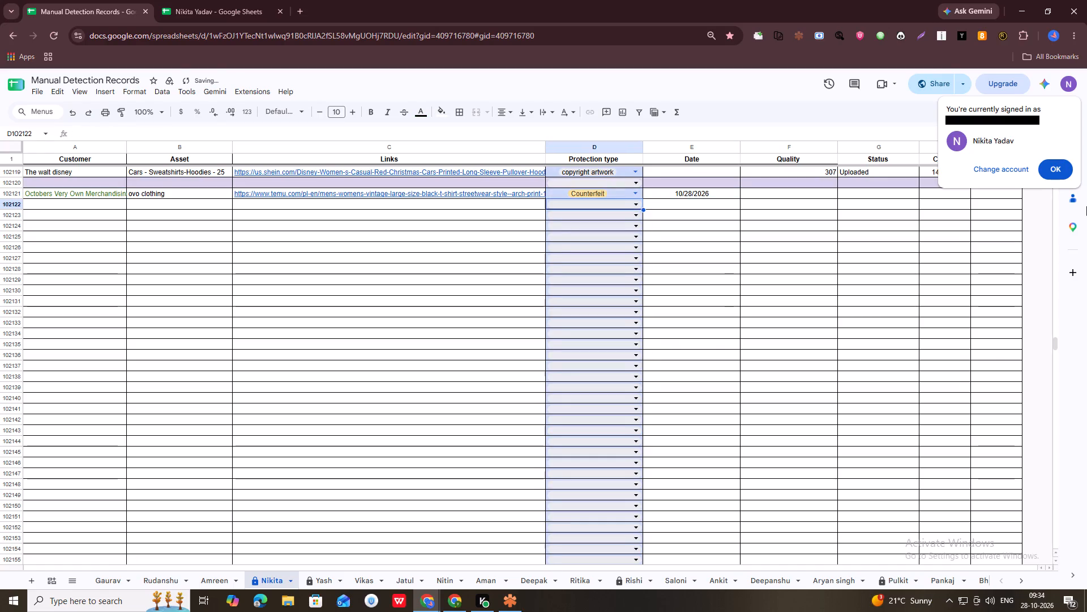
key(Left)
key(alt+Tab)
key(Down)
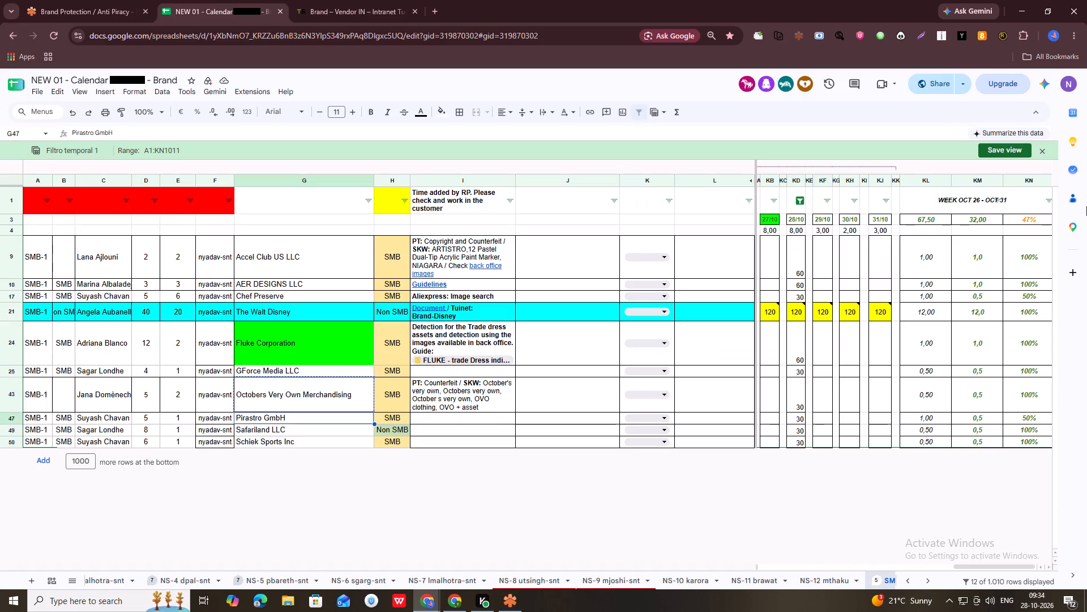
key(Up)
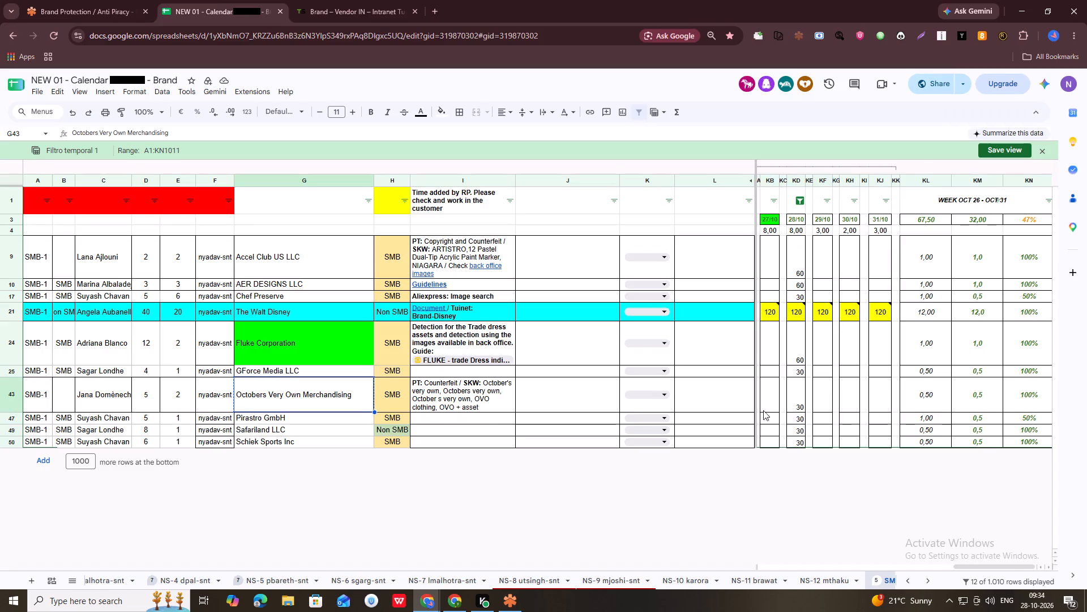
key(alt+Tab)
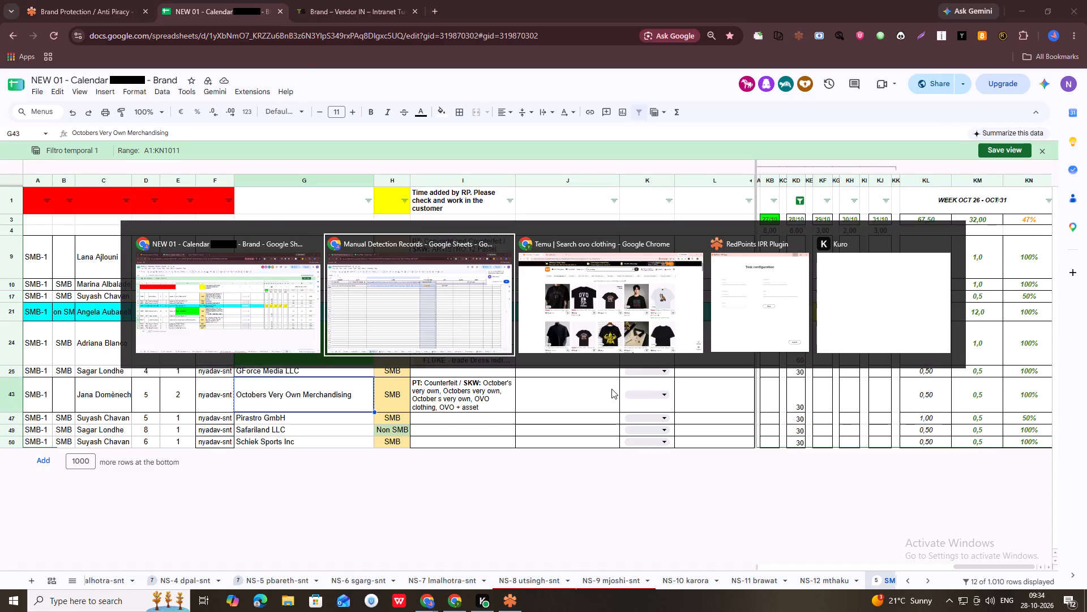
key(alt+Tab)
right_click(387, 339)
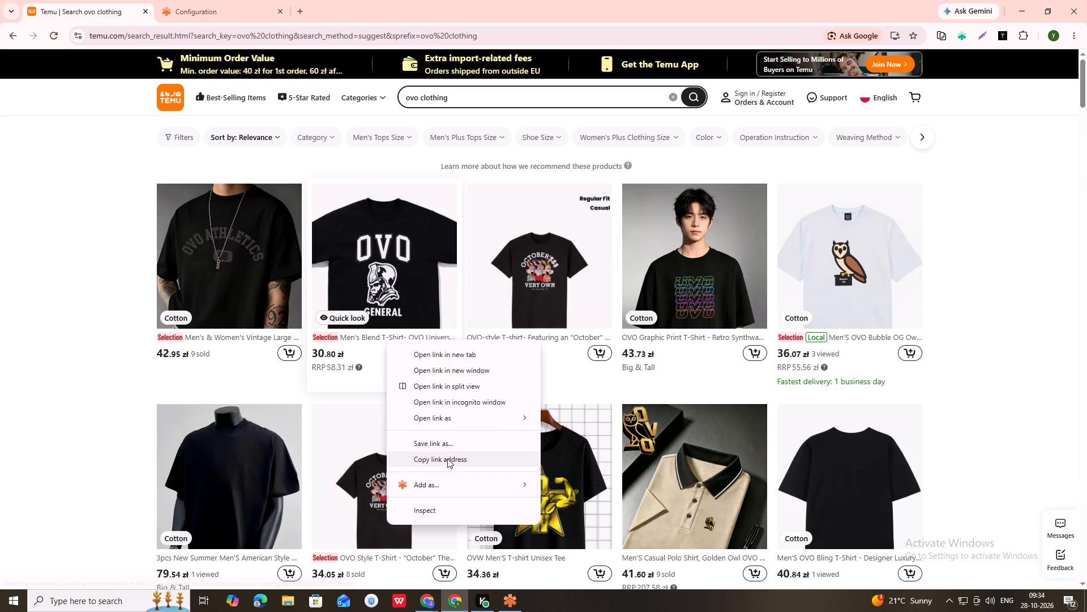
click(447, 458)
key(alt+Tab)
key(alt+Tab)
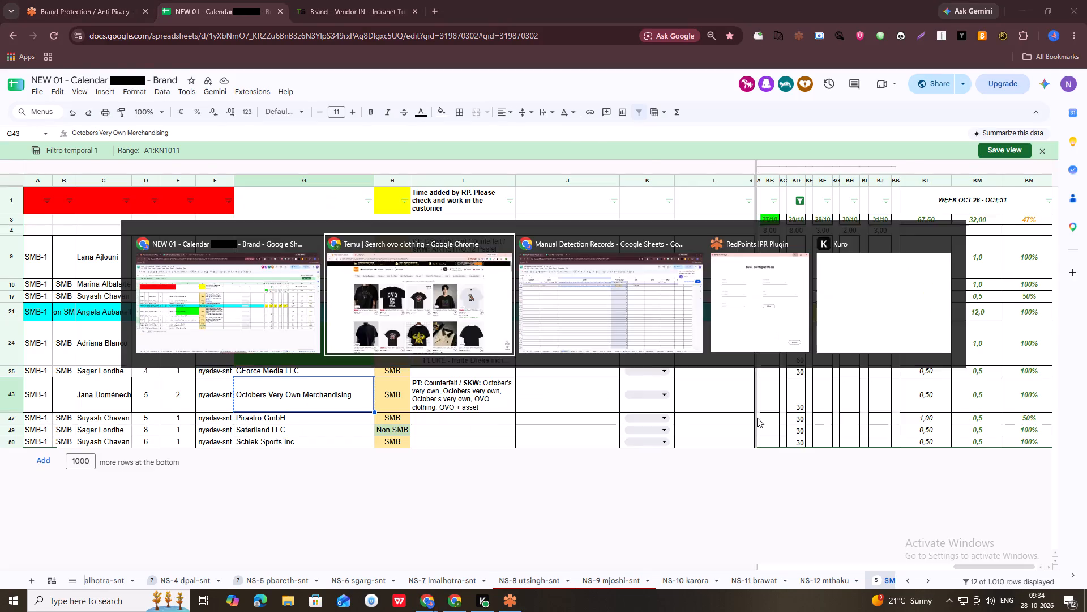
key(alt+Tab)
key(ctrl+v)
key(Down)
Copy the link of Temu's local OVO Bubble OG Owl T-shirt and paste it into the Links cell of row 102132.
key(alt+Tab)
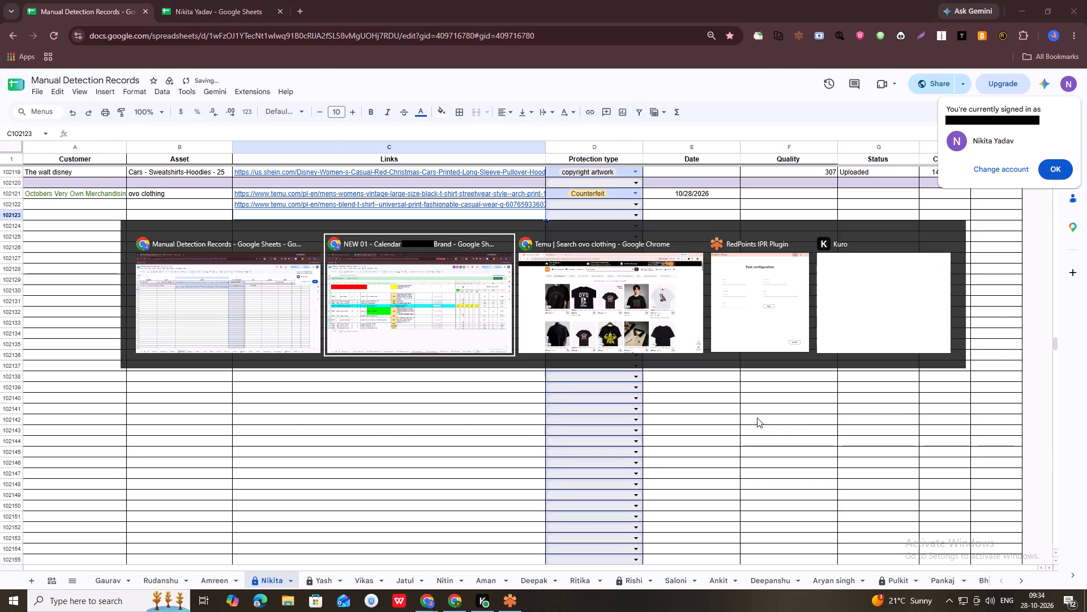
key(alt+Tab)
key(Right)
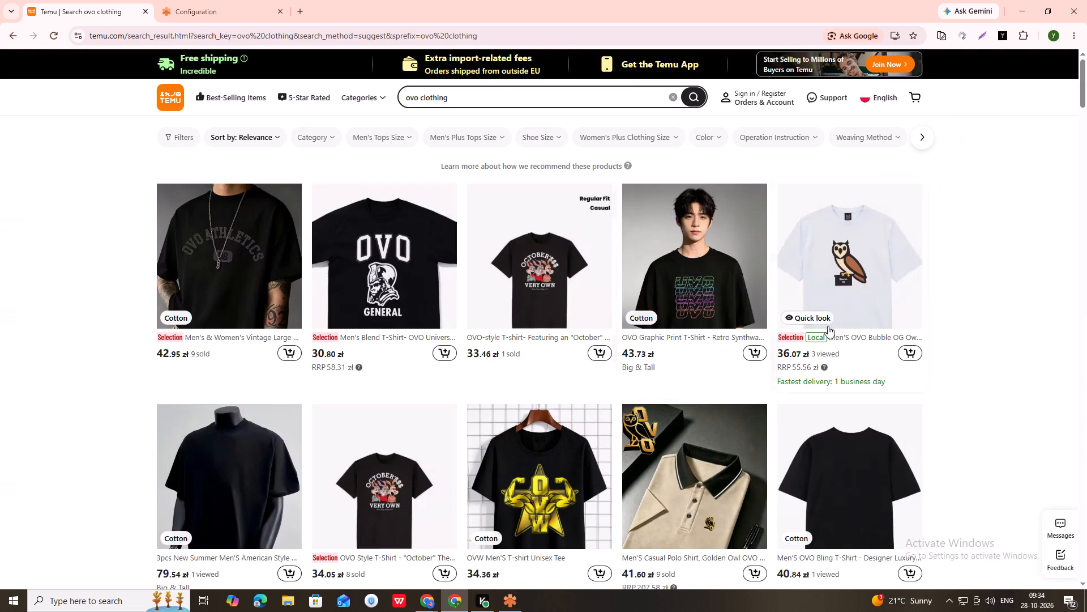
right_click(865, 339)
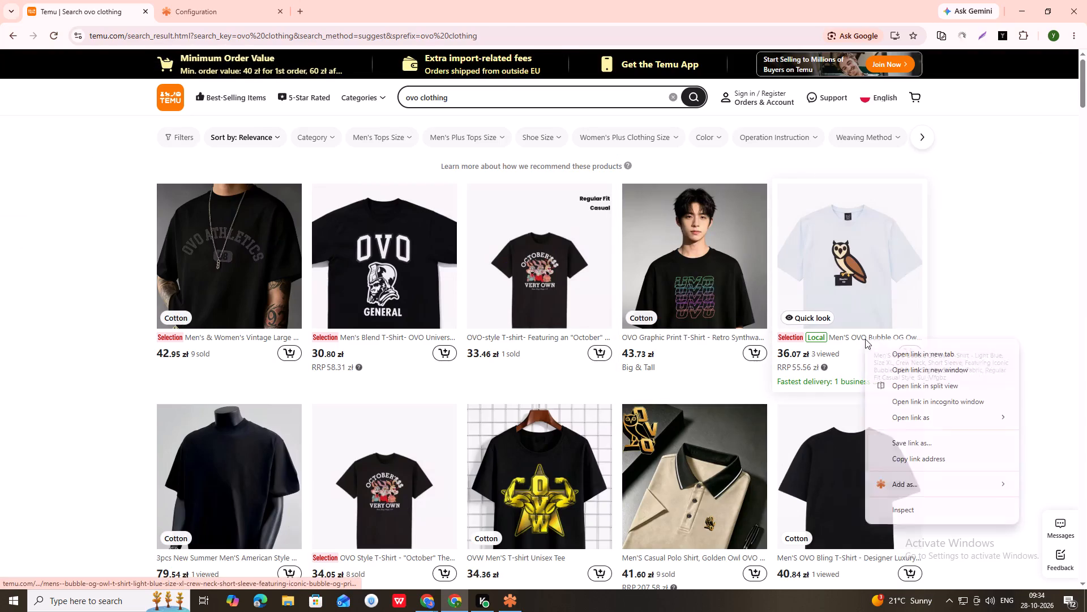
click(896, 457)
key(alt+Tab)
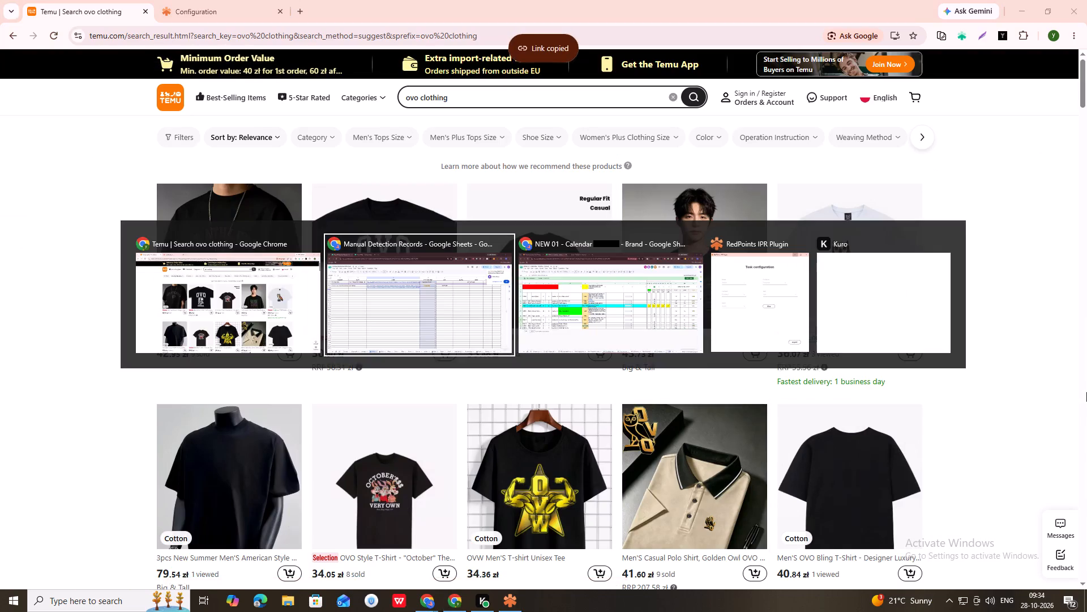
key(Down)
key(Down)
key(Down)
key(Down)
key(Down)
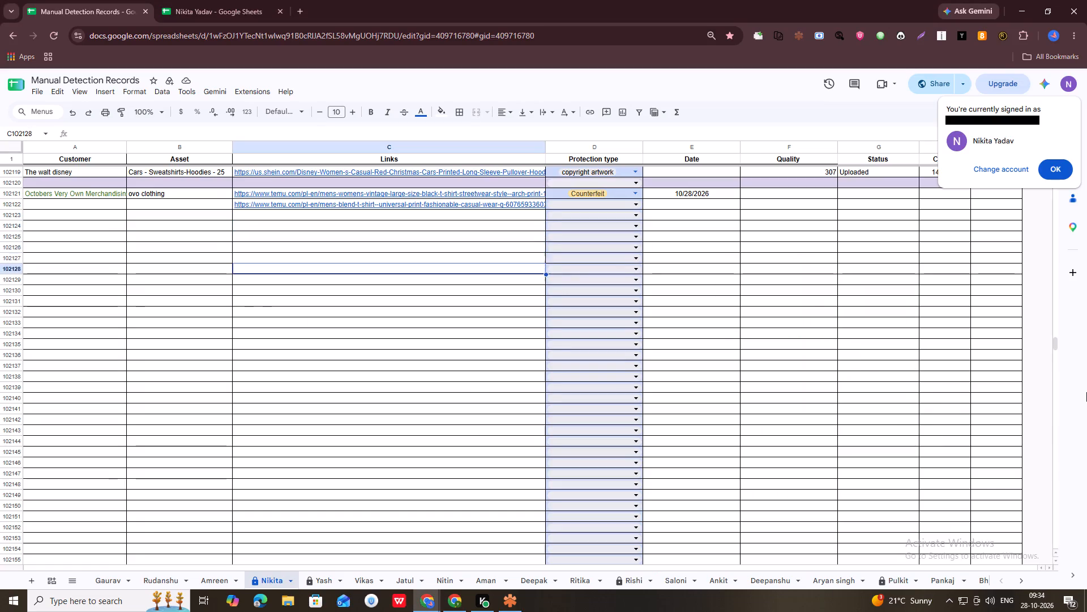
key(Down)
key(Down)
key(Down)
key(Down)
key(ctrl+v)
Set the protection type of row 102132 to Brand abuse and enter 10/28/2026 as its date.
key(Right)
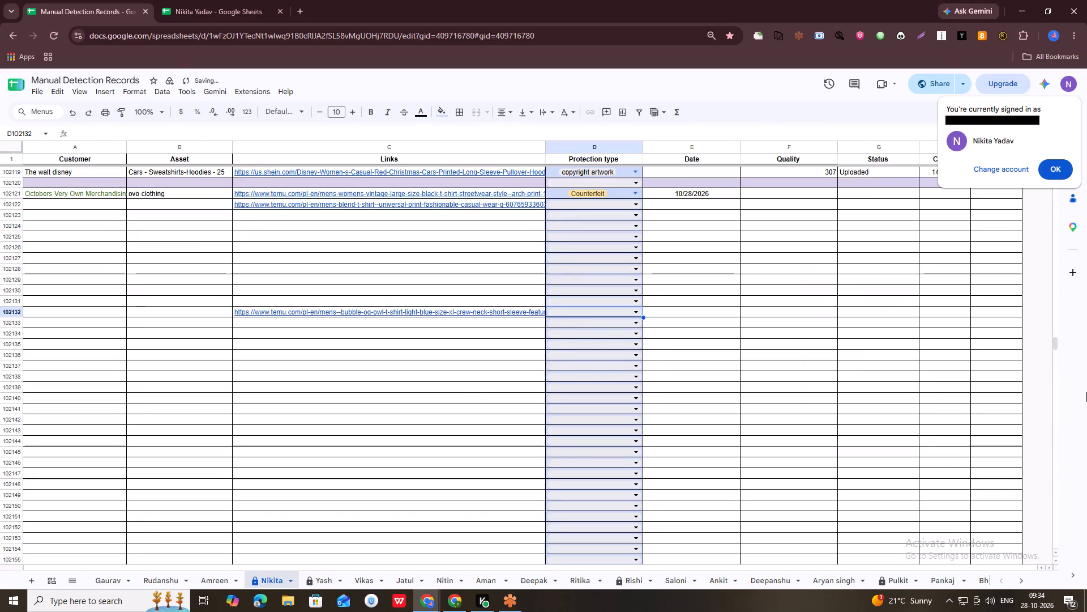
text(brand)
key(Down)
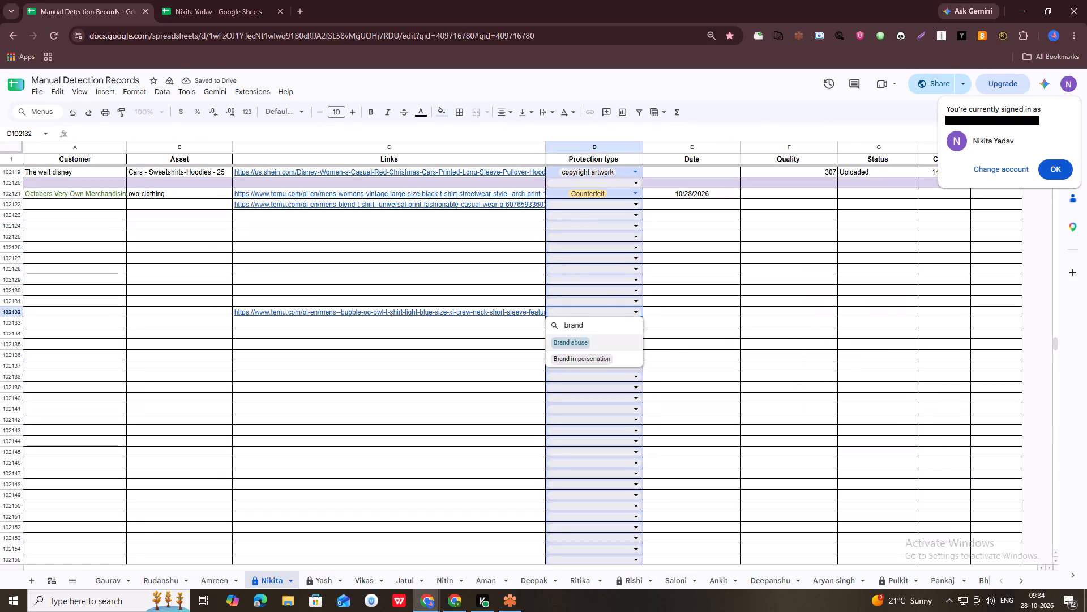
key(Return)
key(Up)
key(Right)
key(ctrl+semicolon)
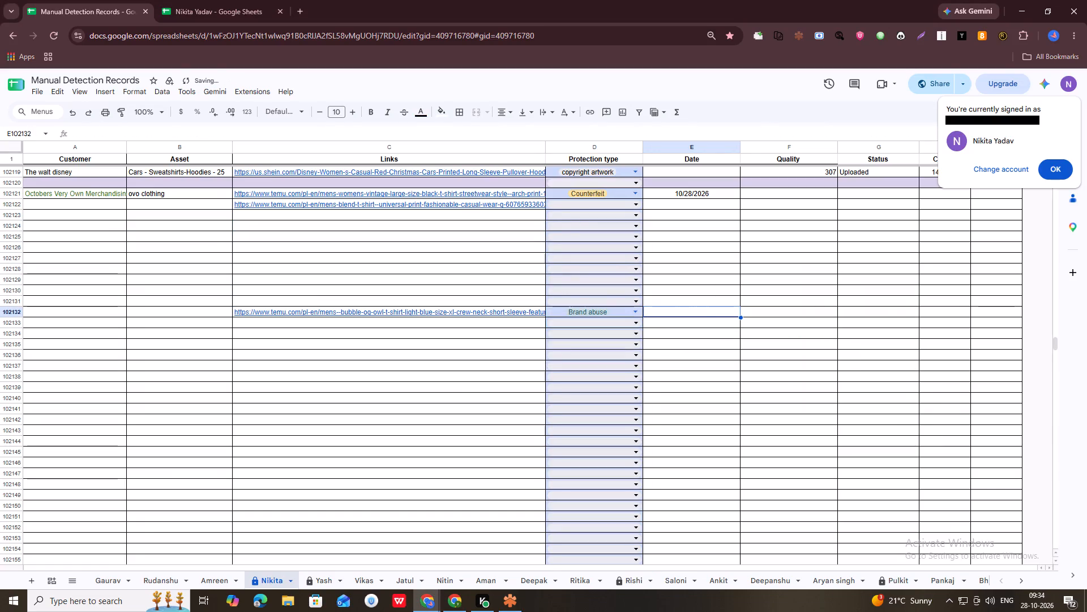
key(Down)
Copy the Temu link of the Golden Owl OVO casual polo shirt and paste it below the Men's Blend T-Shirt link in the Links column.
key(Left)
key(Left)
key(alt+Tab)
key(Down)
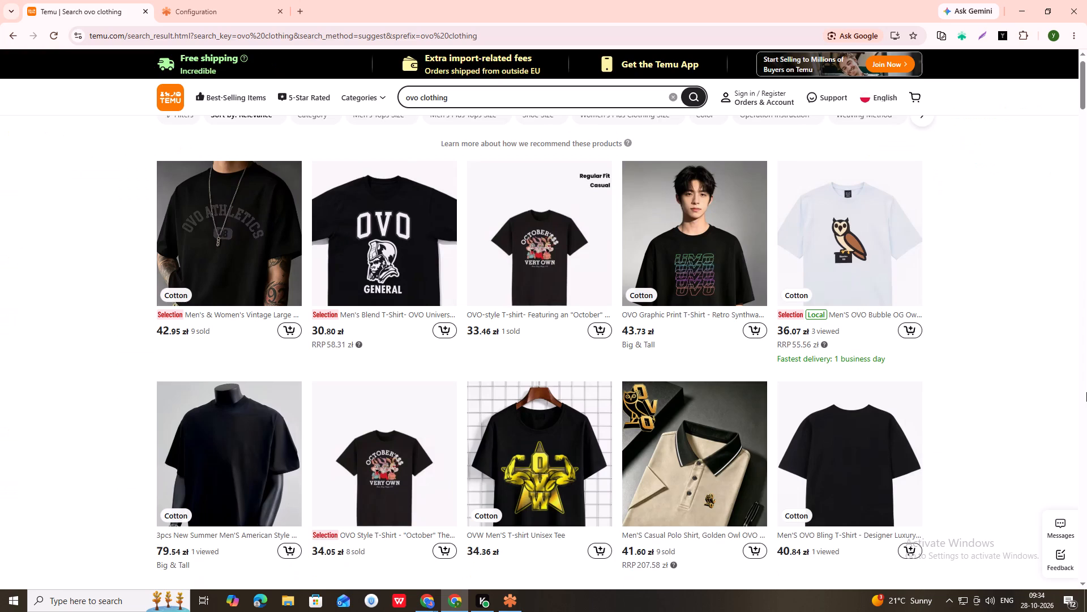
scroll(699, 449, down, 2)
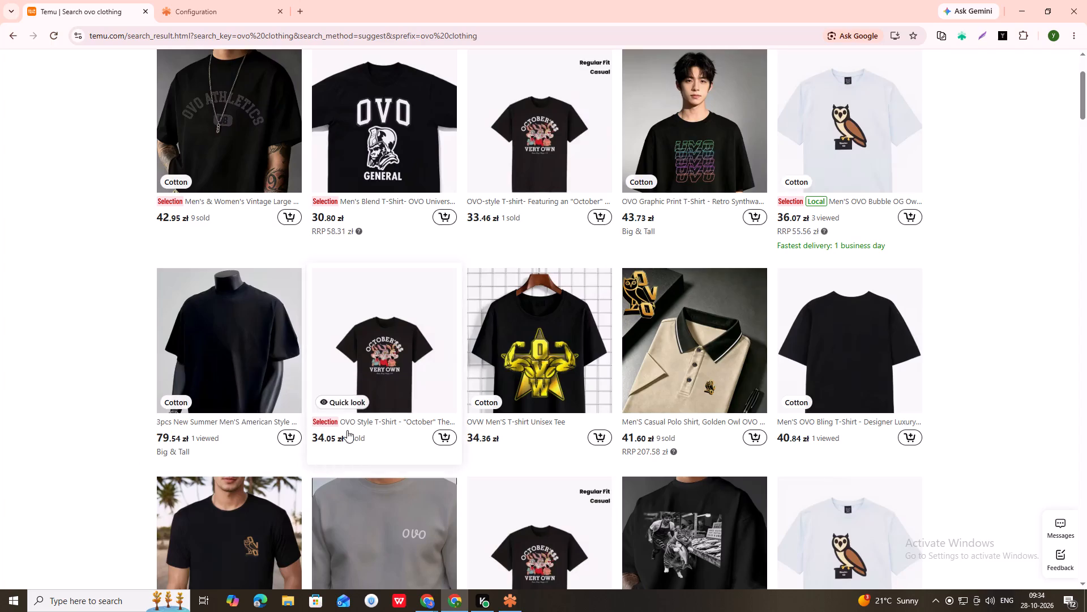
right_click(706, 421)
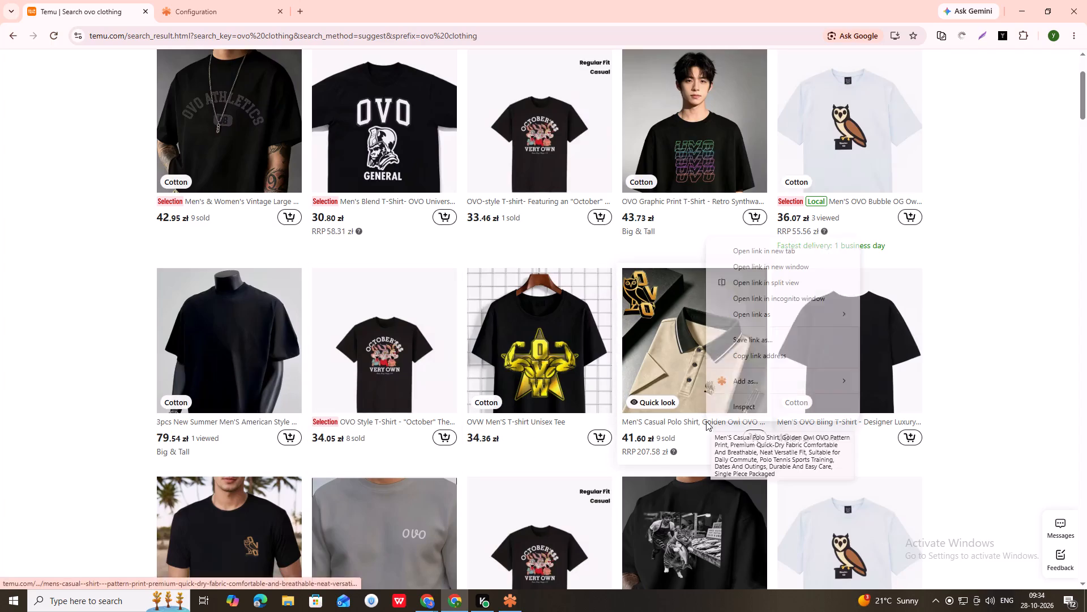
click(752, 347)
key(alt+Tab)
key(ctrl+Up)
key(ctrl+Up)
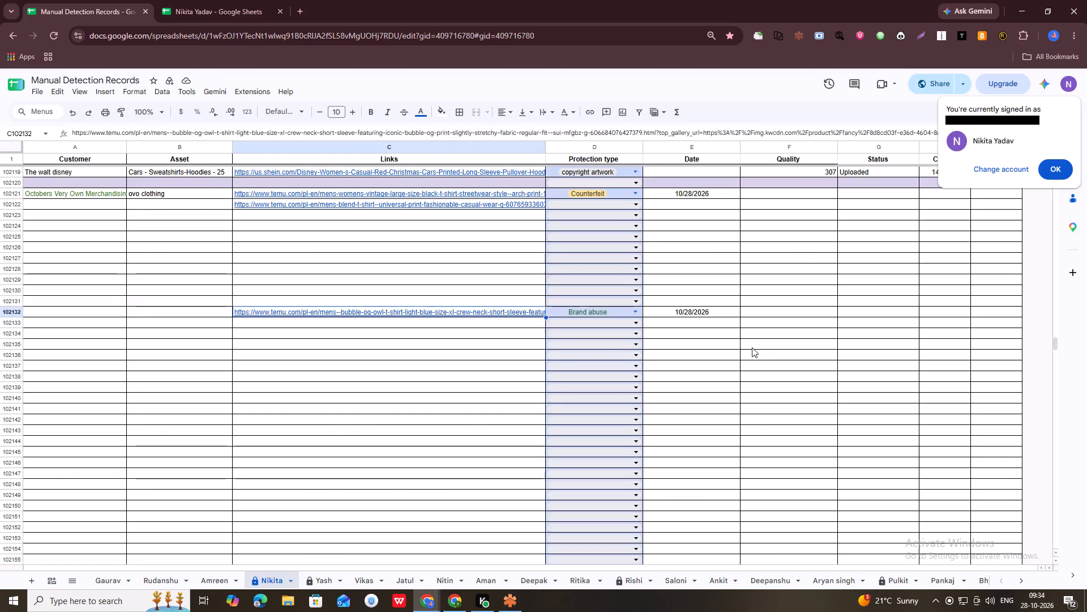
key(Down)
key(ctrl+v)
key(Down)
Copy the Temu link of the Men's and Unisex OVO Harajuku T-shirt and paste it into the Links cell of row 102124.
key(alt+Tab)
key(Down)
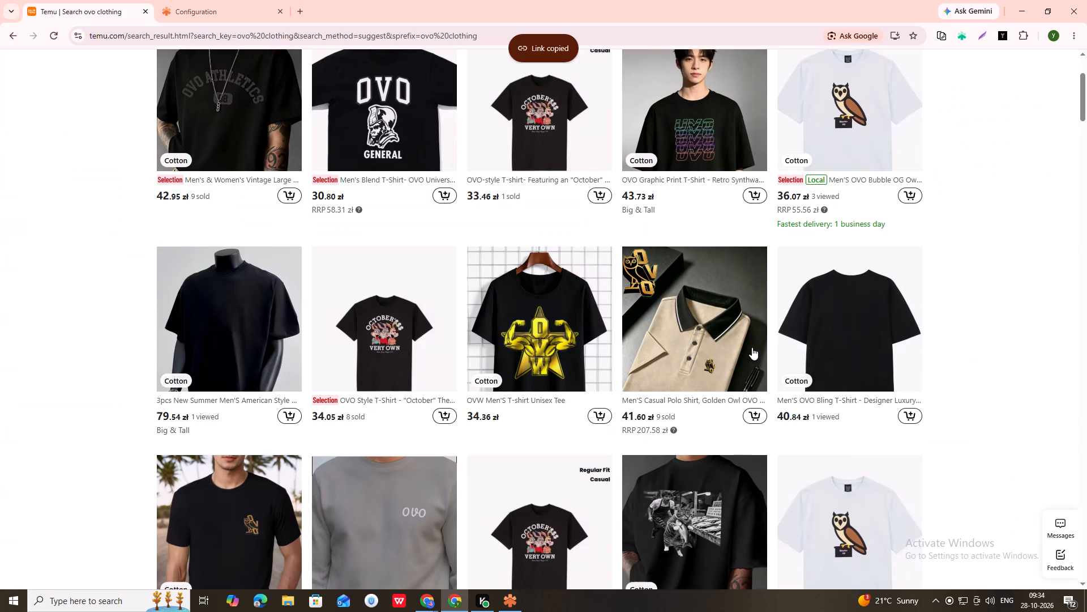
scroll(752, 347, down, 4)
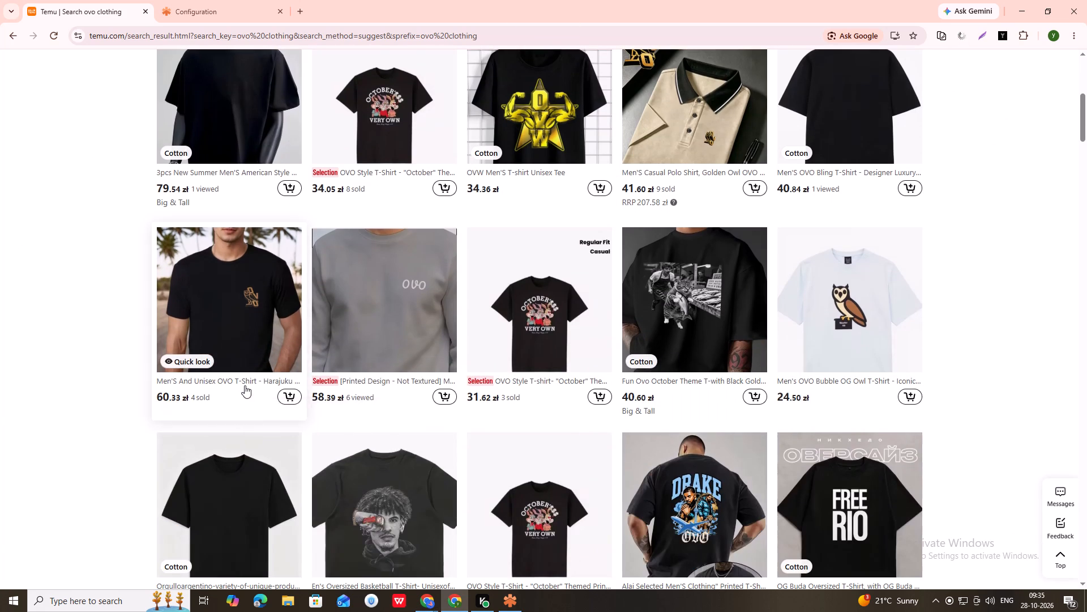
right_click(245, 382)
right_click(229, 383)
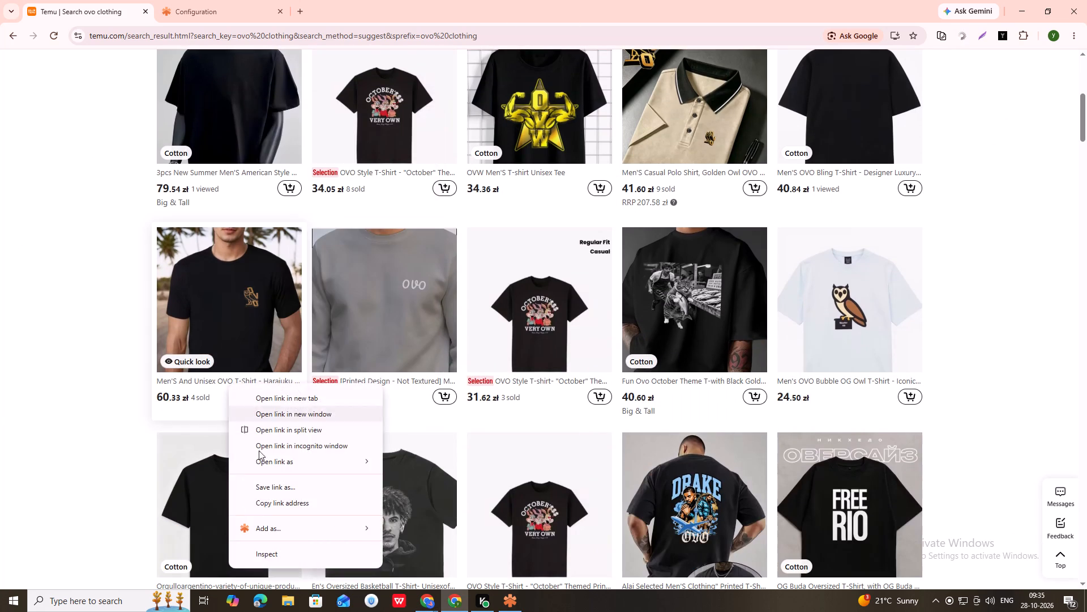
click(264, 505)
key(alt+Tab)
key(ctrl+v)
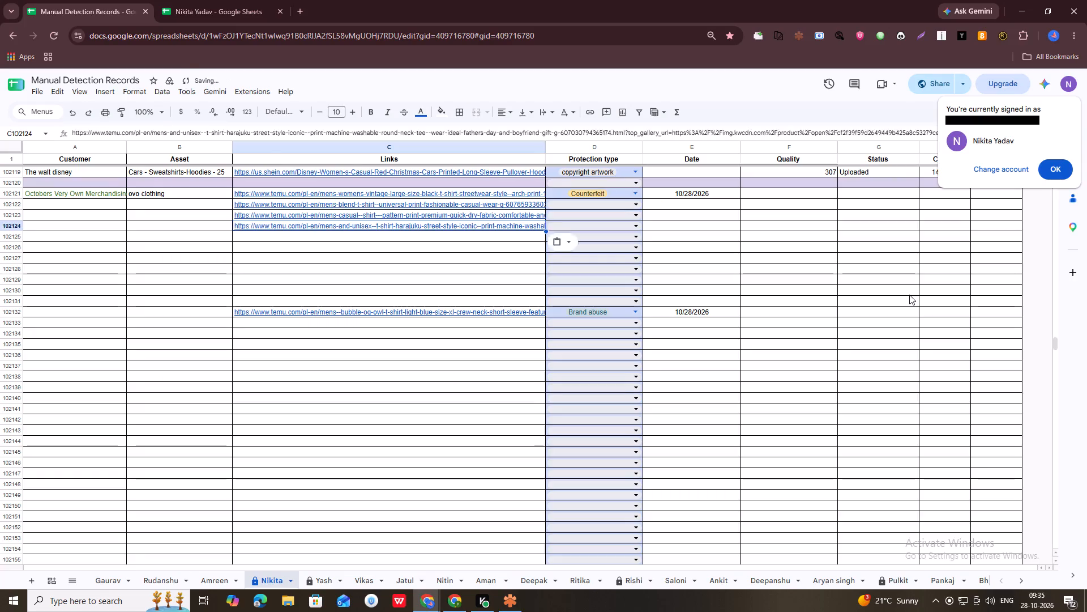
key(Down)
Copy the link of Temu's 24.50 zł OVO Bubble OG Owl T-shirt and paste it below the Brand abuse link, in row 102133.
key(alt+Tab)
key(Right)
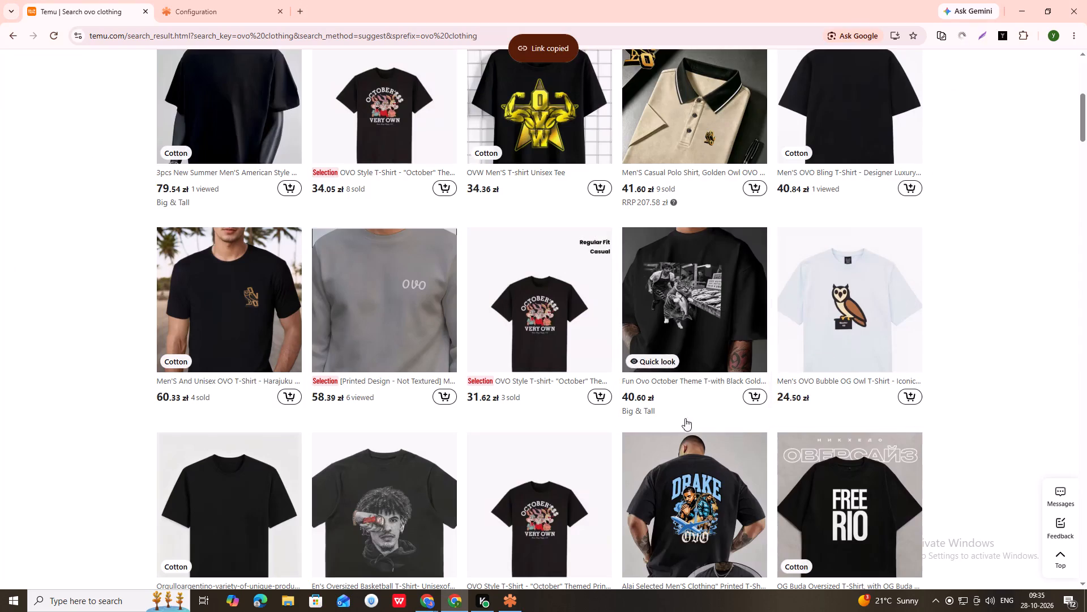
right_click(848, 385)
click(884, 511)
key(alt+Tab)
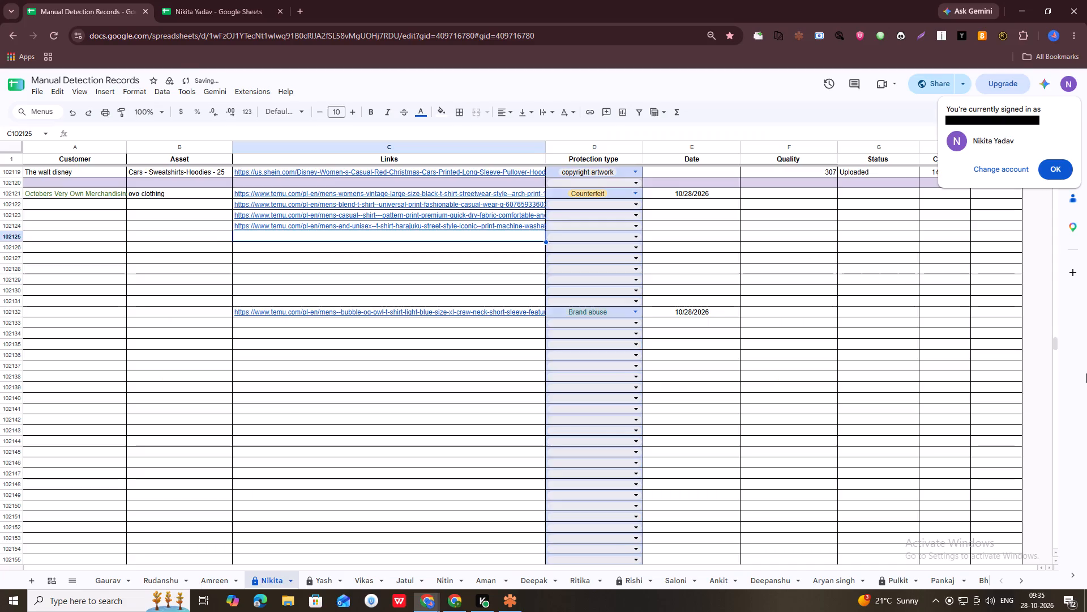
key(ctrl+Down)
key(ctrl+Down)
key(ctrl+Up)
key(Down)
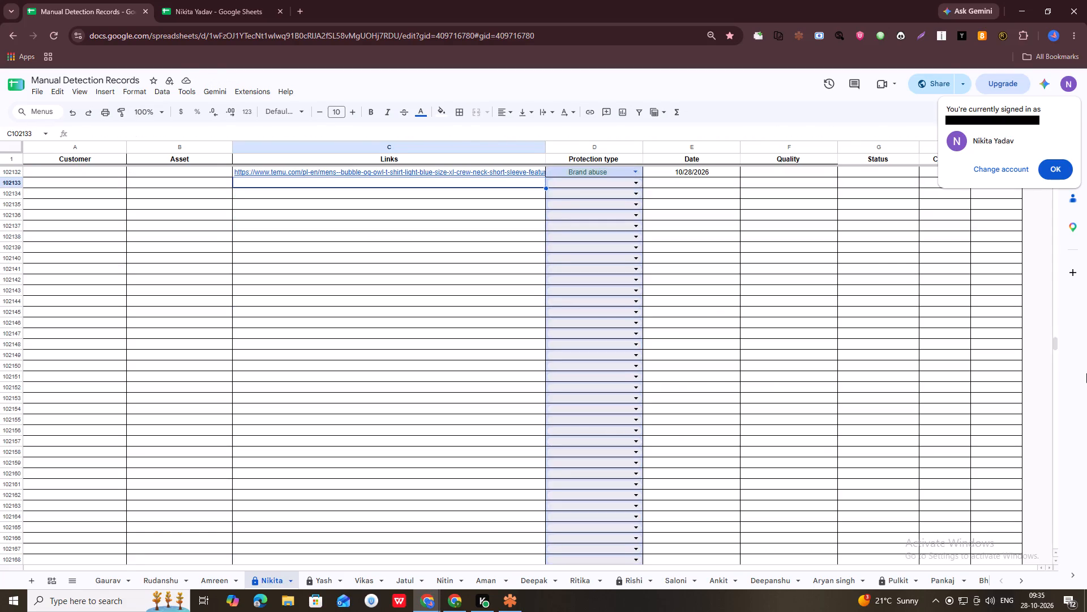
key(ctrl+v)
key(Down)
Copy the Temu link of the Alai Drake OVO printed T-shirt and paste it into the Links cell of row 102125.
key(alt+Tab)
key(Down)
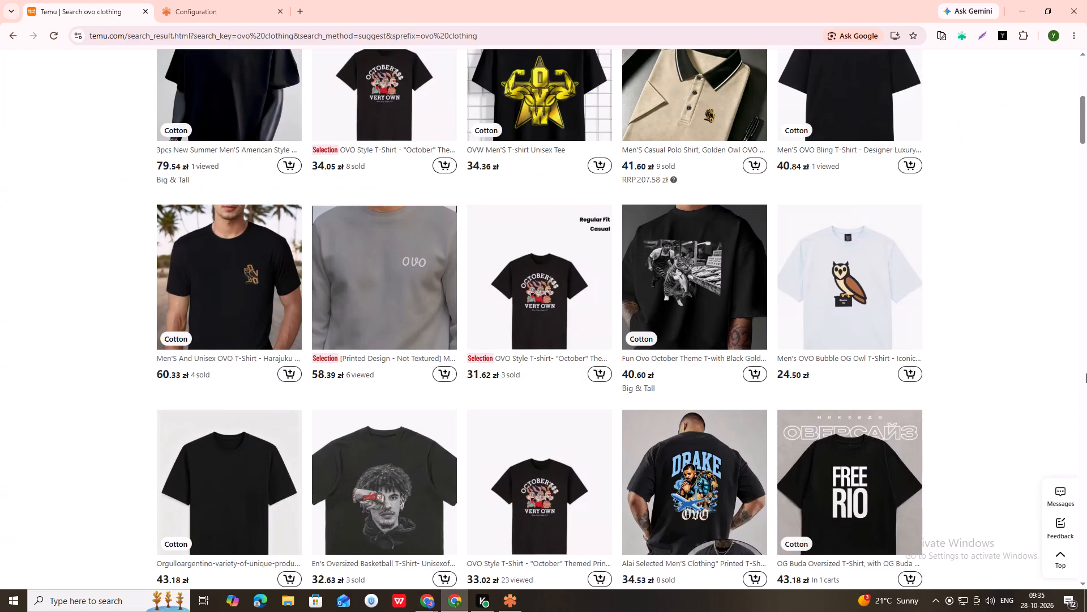
scroll(756, 390, down, 3)
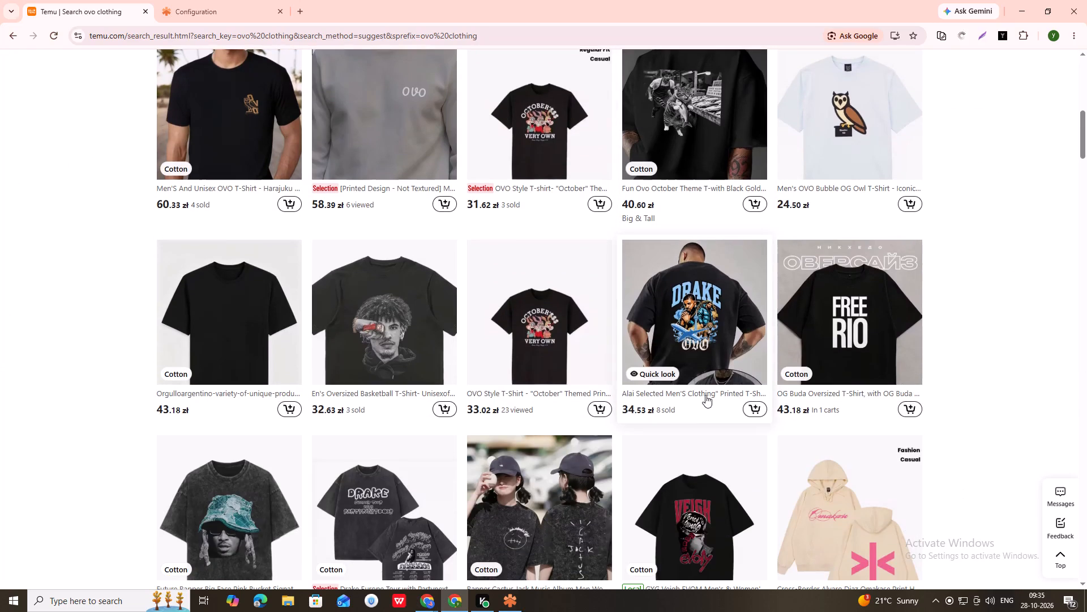
right_click(705, 393)
click(754, 515)
key(alt+Tab)
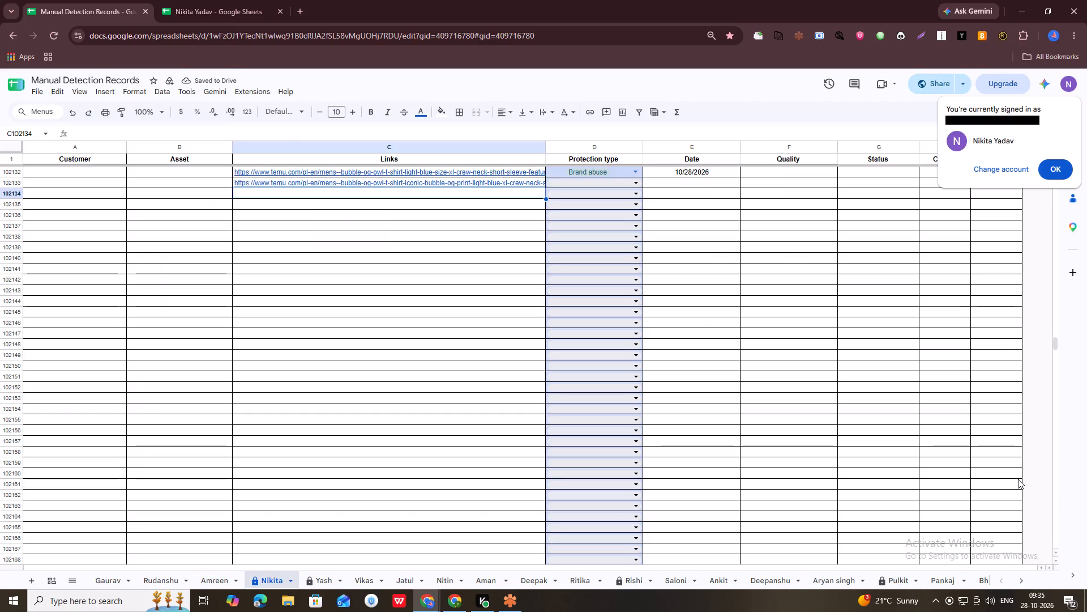
key(ctrl+Up)
key(ctrl+Up)
key(ctrl+Up)
key(Down)
key(ctrl+v)
key(Down)
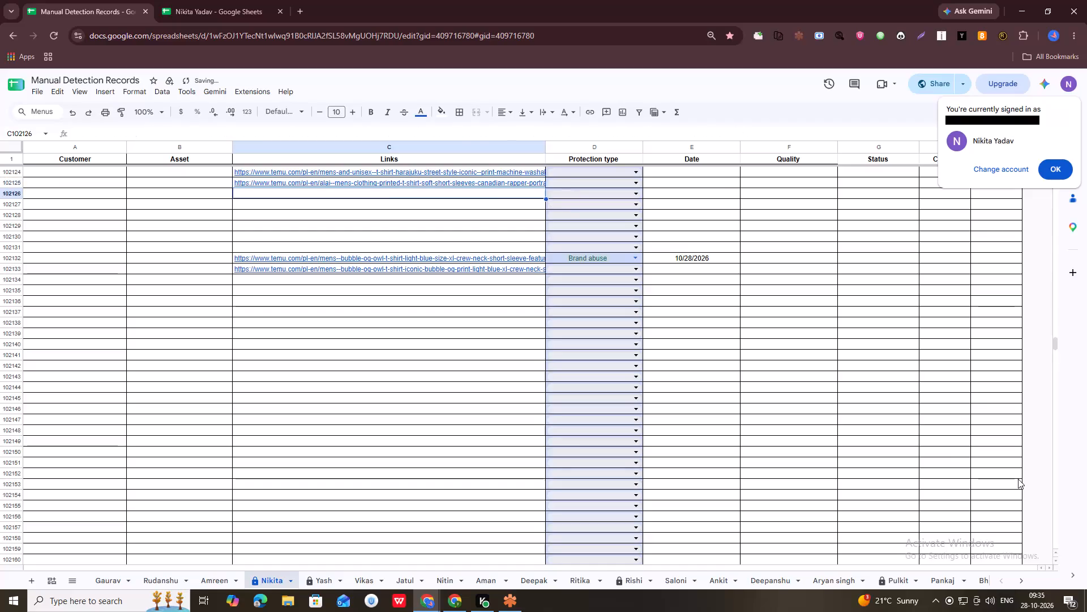
Find Temu's white OVO Owl Adjustable Baseball Cap, copy its link and paste it into the Links cell of row 102126.
key(alt+Tab)
key(Down)
scroll(707, 527, down, 4)
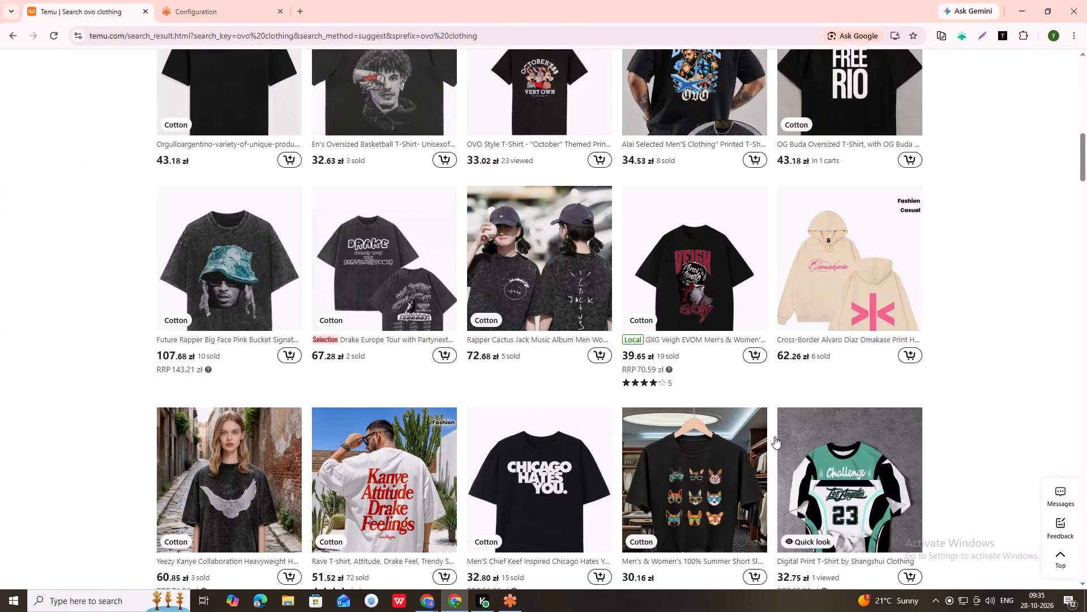
scroll(774, 436, down, 2)
scroll(456, 452, down, 4)
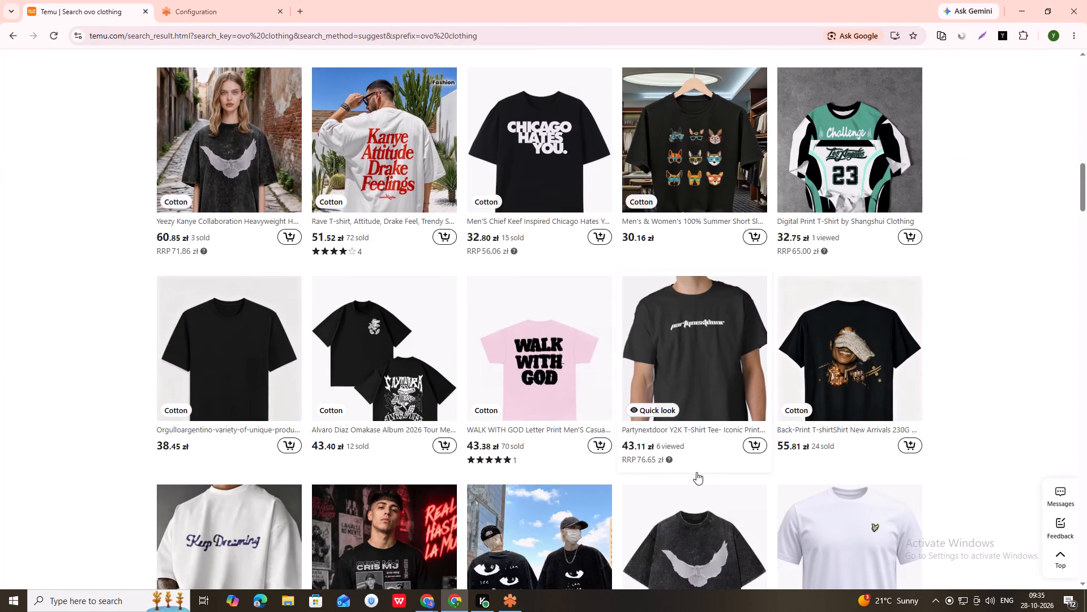
scroll(696, 472, down, 8)
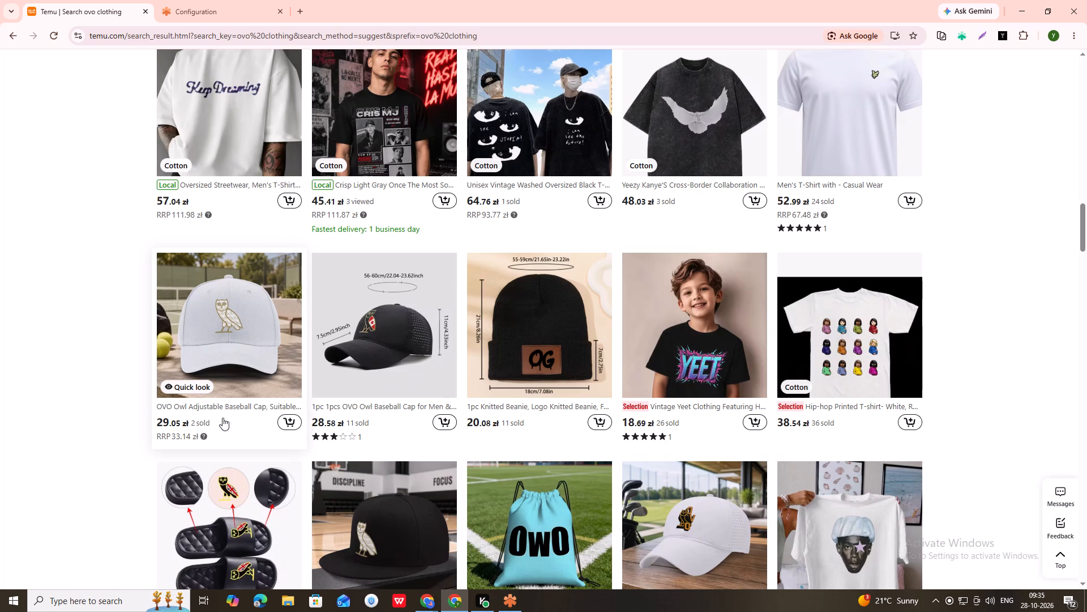
right_click(236, 409)
click(279, 343)
key(alt+Tab)
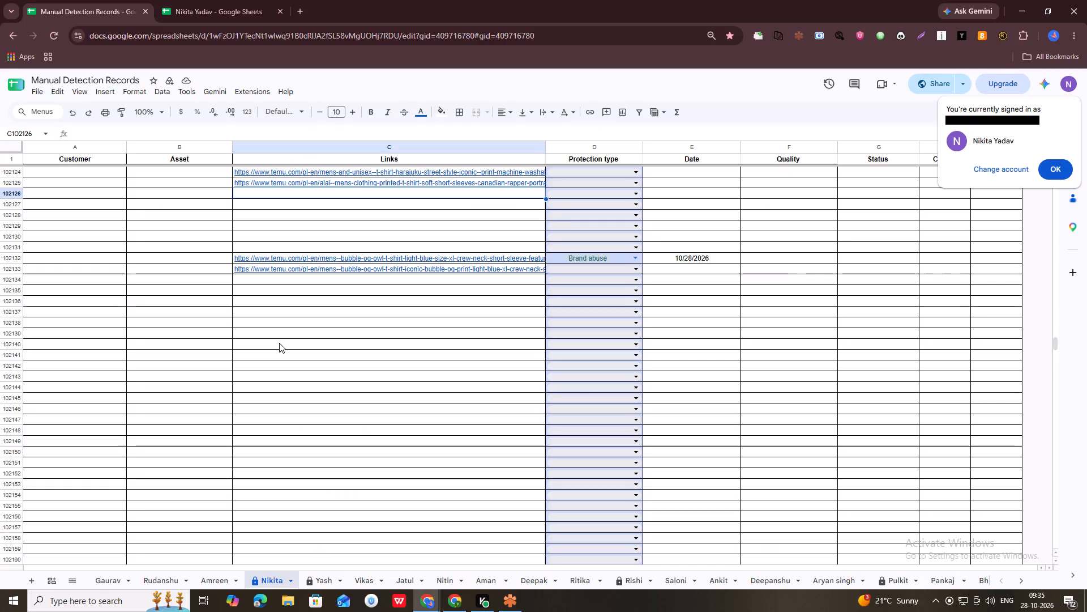
key(ctrl+v)
key(Down)
Copy the Temu link of the black 1pc OVO Owl Baseball Cap for Men and paste it into Links row 102127.
key(alt+Tab)
key(Right)
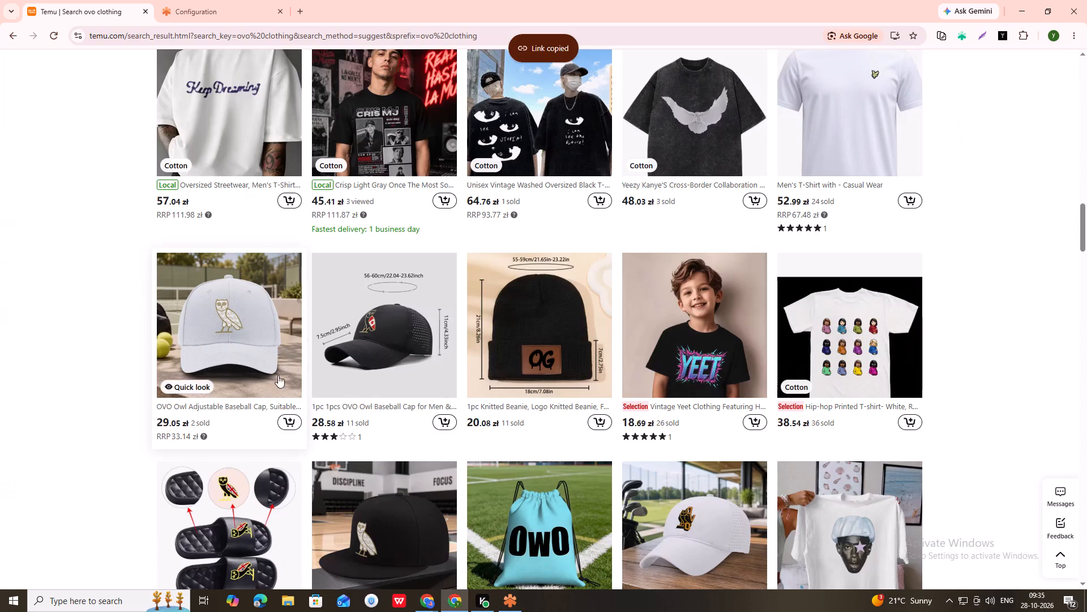
right_click(391, 409)
click(450, 348)
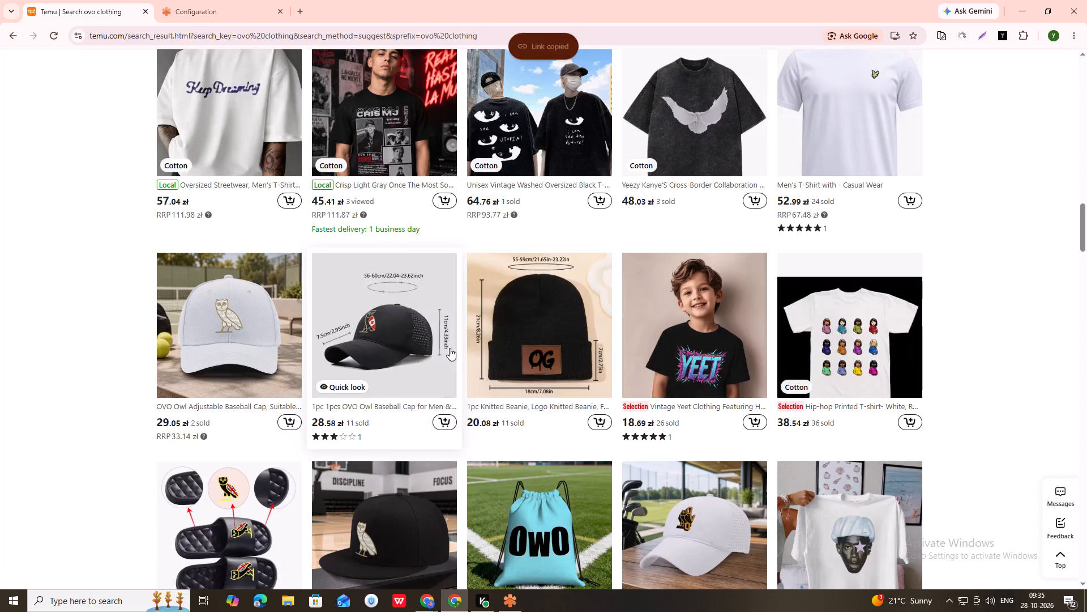
key(alt+Tab)
key(ctrl+v)
key(Down)
Copy the Temu link of the black flat-brim OVO Owl Baseball Cap and paste it into the Links cell of row 102128.
key(alt+Tab)
key(Down)
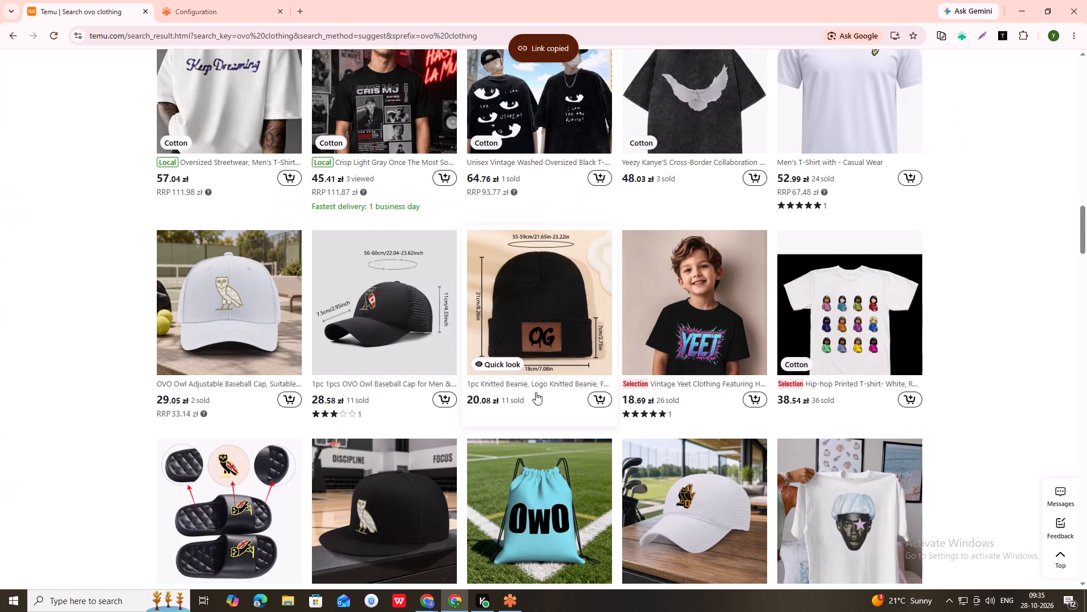
scroll(536, 392, down, 5)
right_click(391, 308)
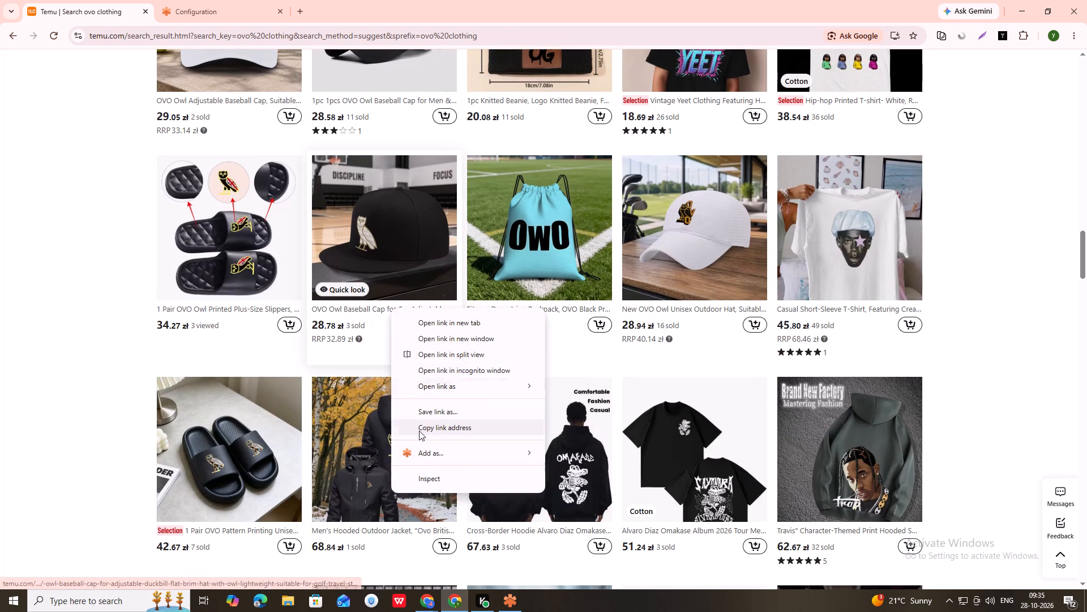
click(420, 431)
key(alt+Tab)
key(ctrl+v)
key(Down)
Copy the Temu link of the Men's Hooded Outdoor Jacket with the OVO owl and paste it into Links row 102129.
key(alt+Tab)
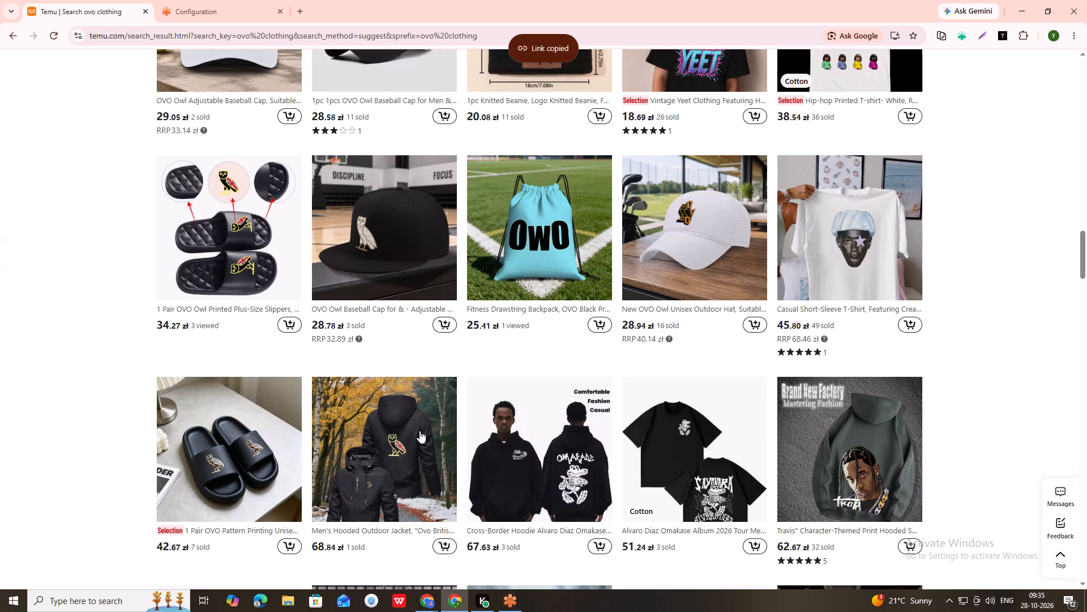
scroll(420, 430, down, 2)
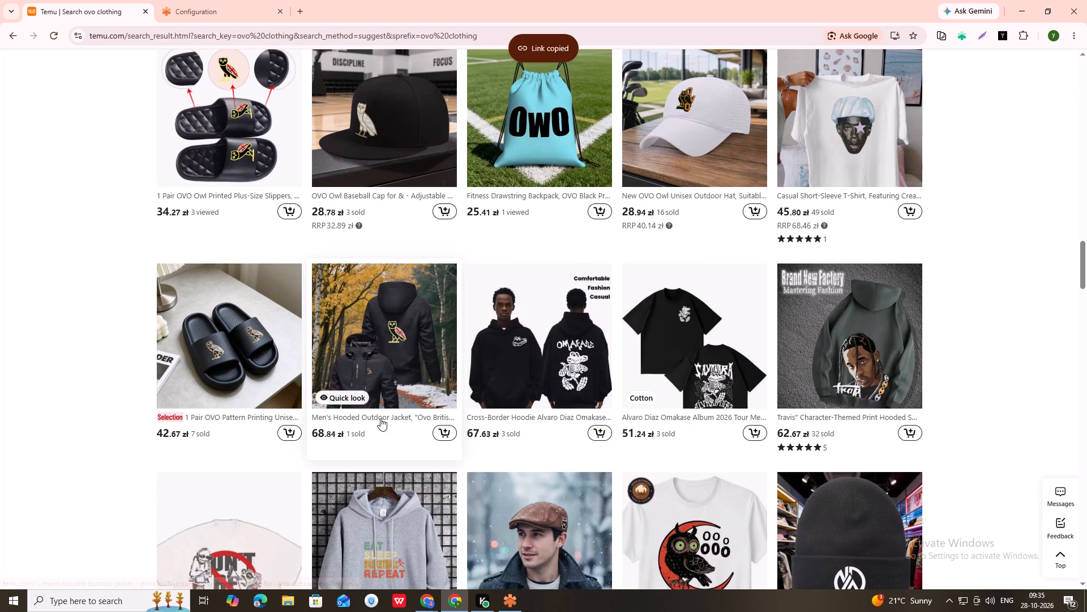
right_click(380, 418)
click(405, 350)
key(alt+Tab)
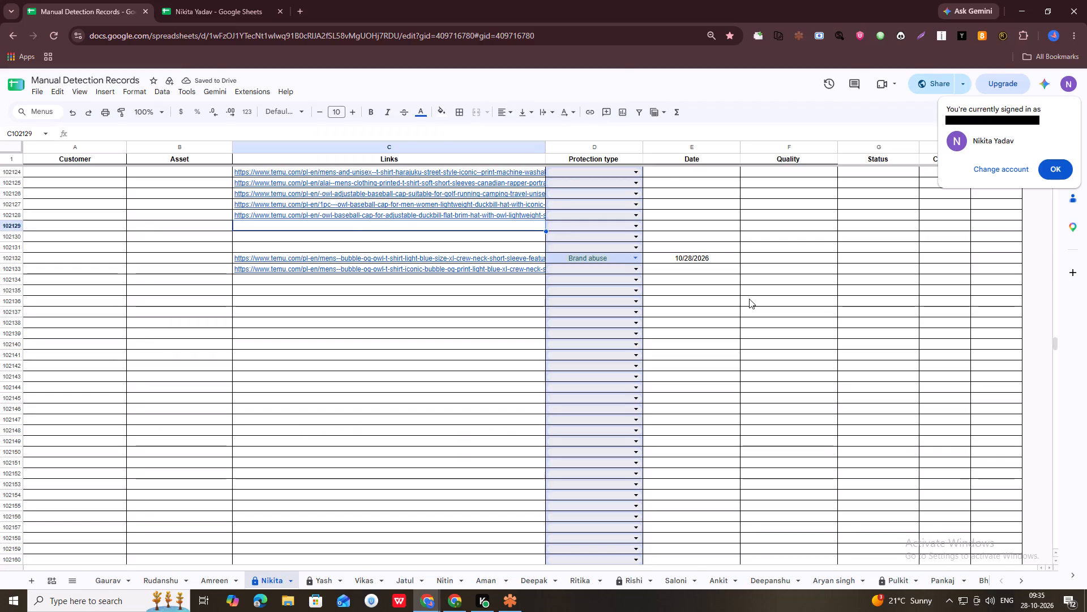
key(ctrl+v)
key(Down)
Find Temu's Women's Padded Harajuku OVO jacket, copy its link and paste it below the hooded outdoor jacket link in the Links column.
key(alt+Tab)
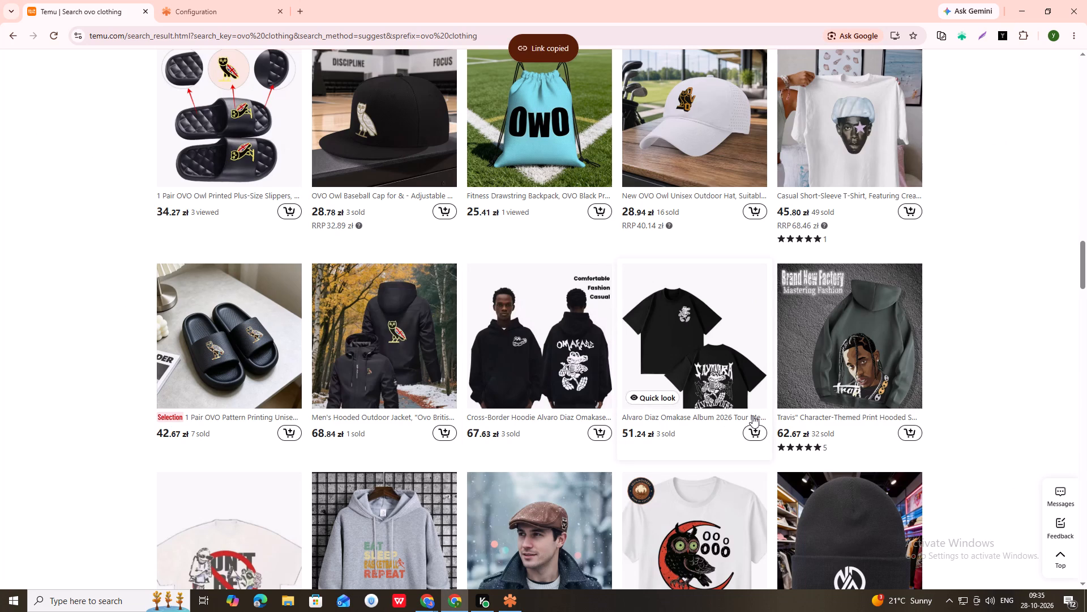
scroll(752, 414, down, 3)
scroll(647, 467, down, 4)
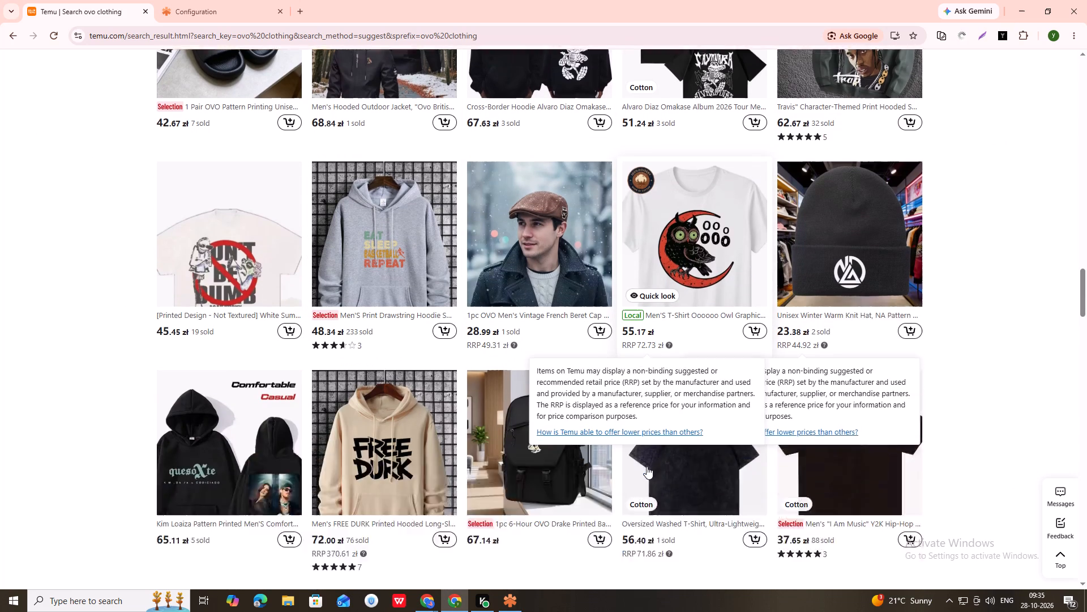
scroll(815, 403, down, 5)
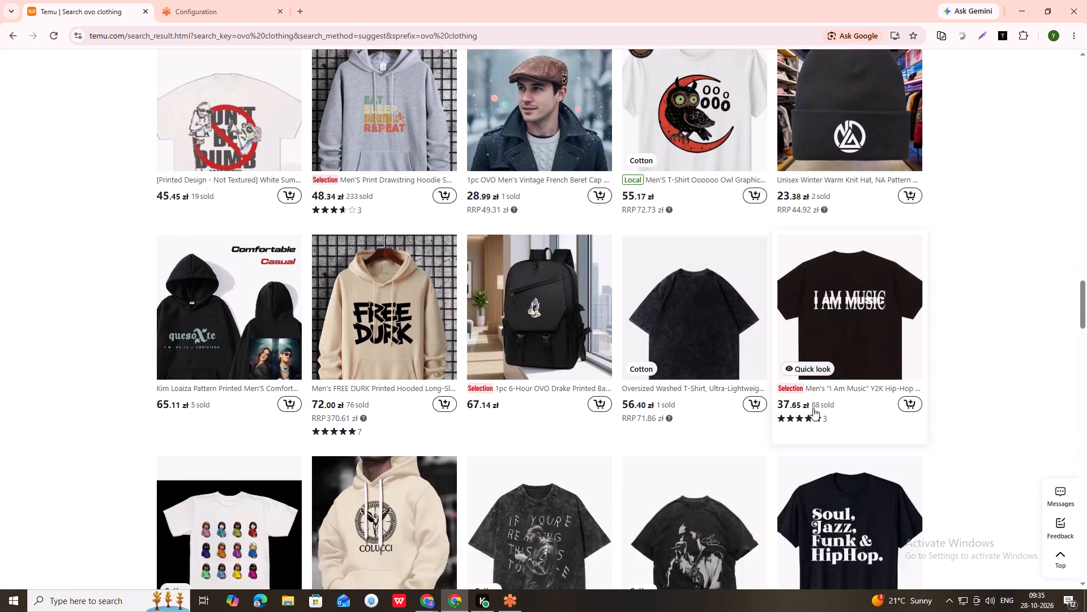
scroll(734, 405, down, 5)
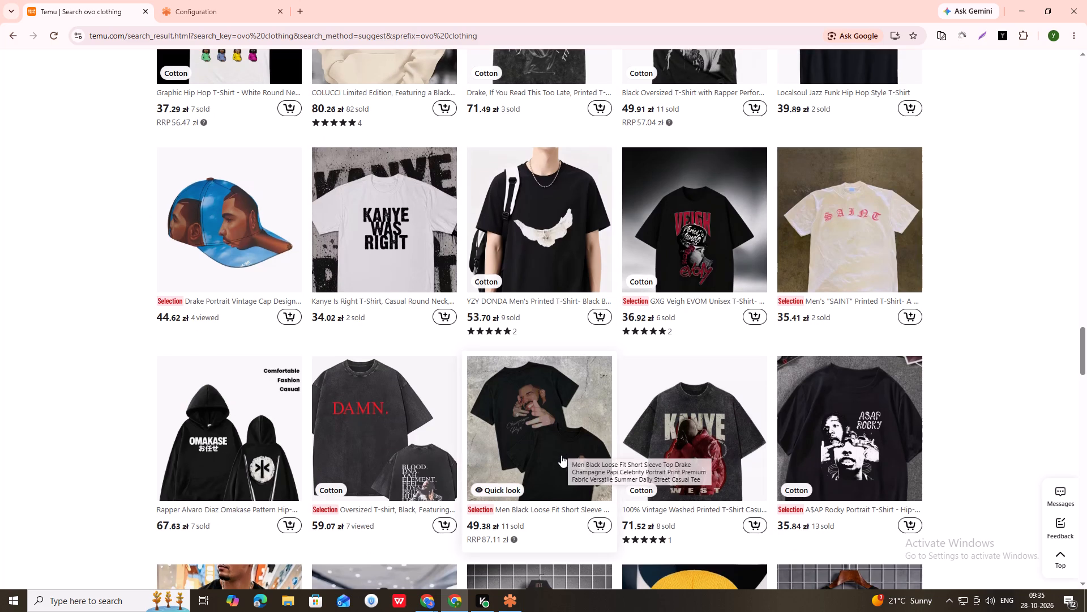
scroll(804, 464, down, 5)
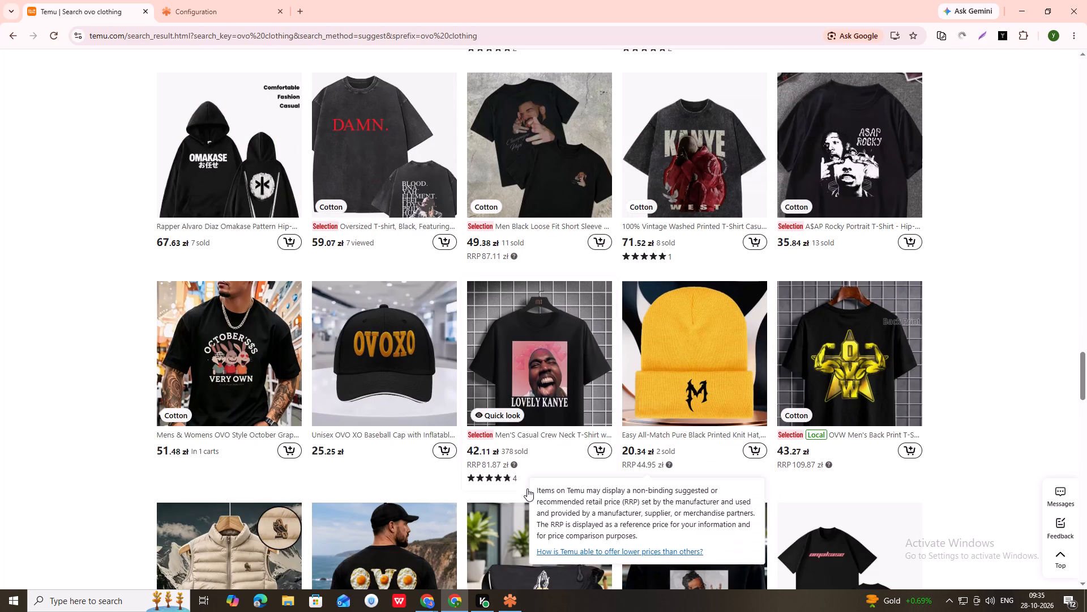
scroll(528, 484, down, 4)
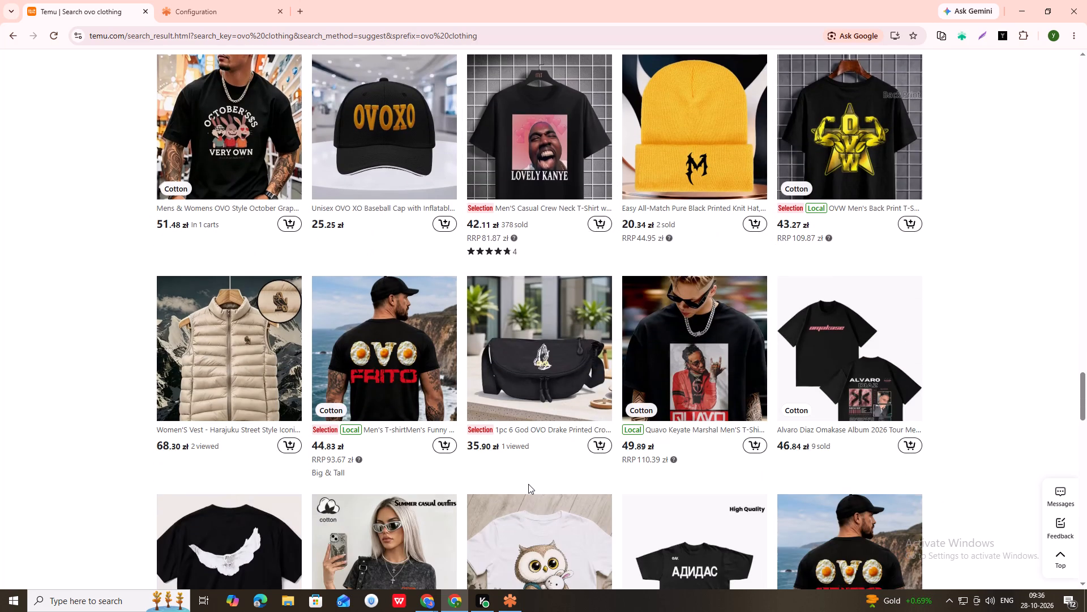
scroll(528, 484, down, 6)
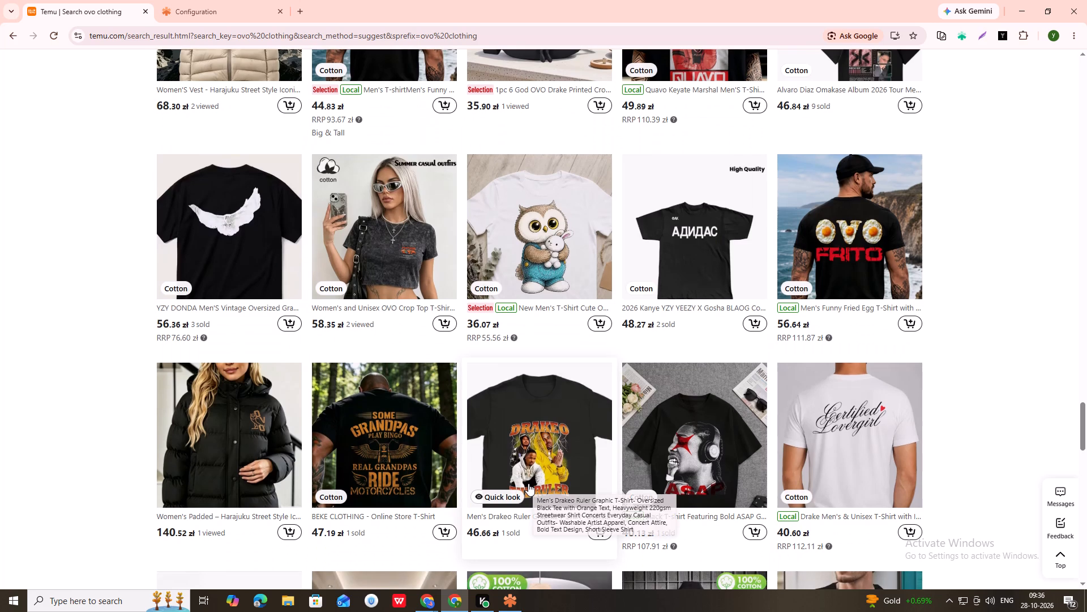
scroll(527, 483, down, 2)
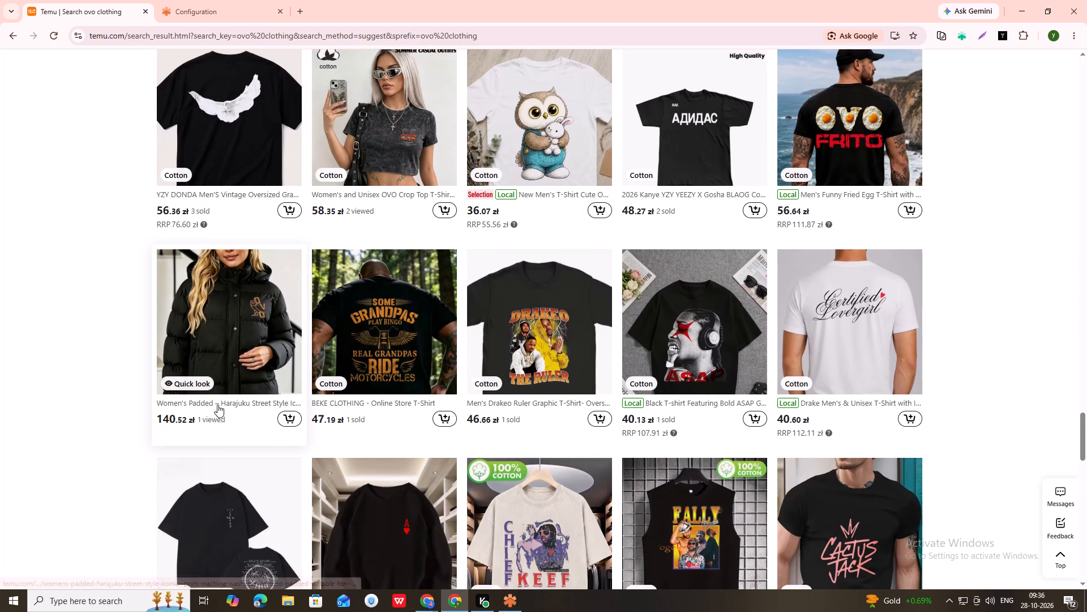
right_click(217, 405)
click(256, 343)
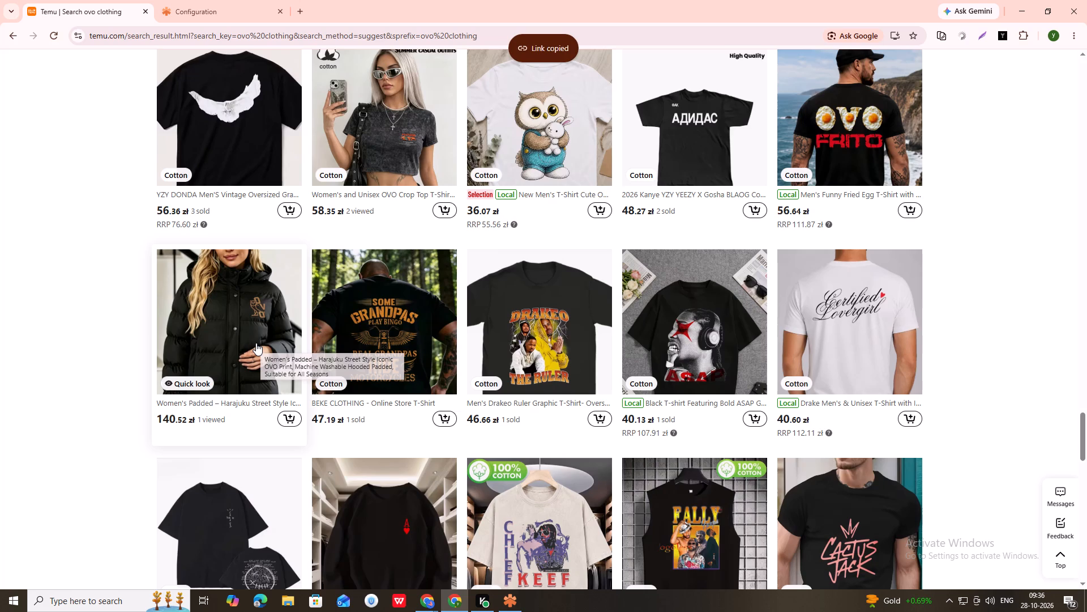
key(alt+Tab)
key(ctrl+v)
key(Down)
Load more Temu results for ovo clothing and copy the link of the New OVO Owl Unisex Golf & Baseball Cap.
key(alt+Tab)
scroll(255, 338, down, 4)
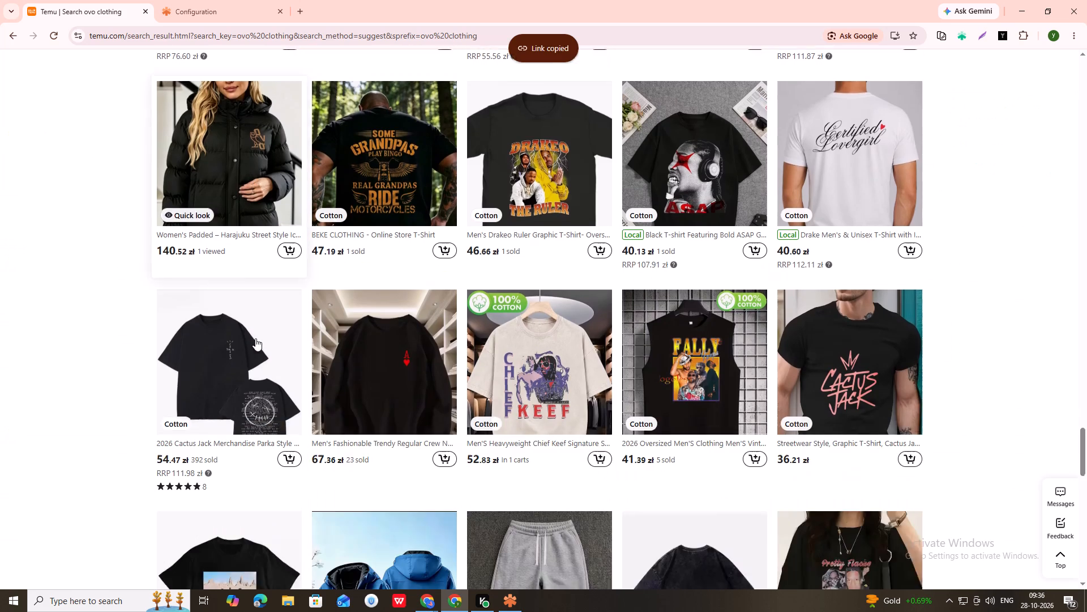
scroll(437, 349, down, 4)
scroll(730, 355, down, 3)
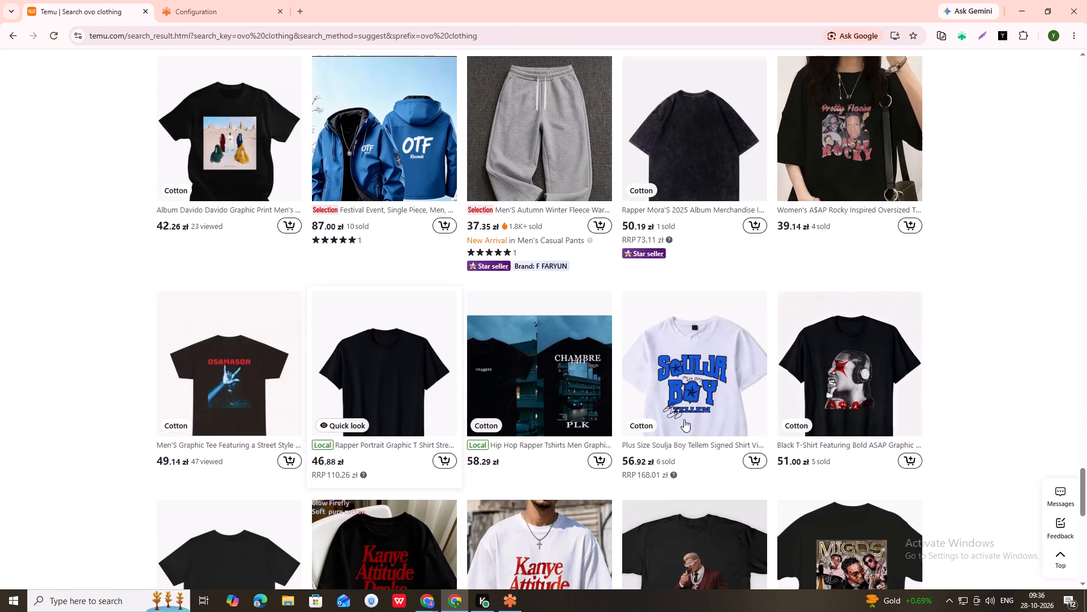
scroll(690, 414, down, 5)
click(524, 453)
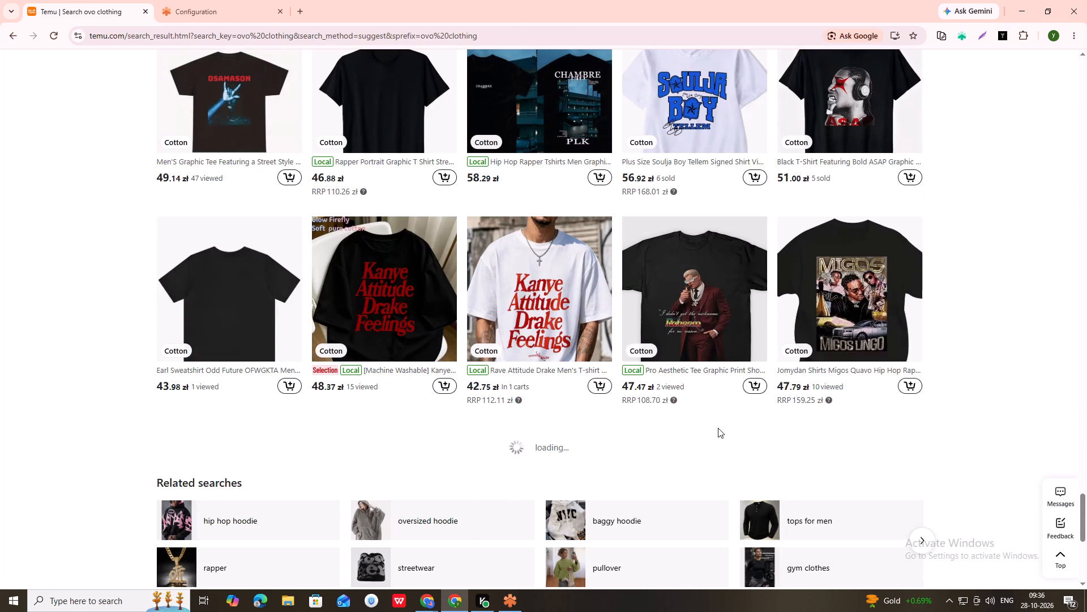
scroll(718, 428, down, 3)
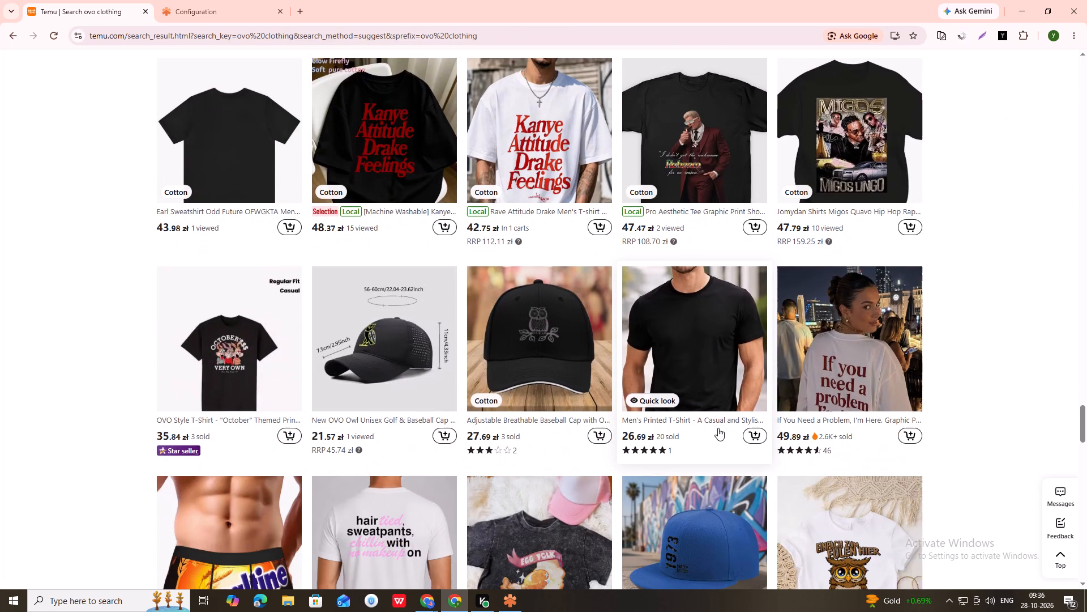
right_click(396, 404)
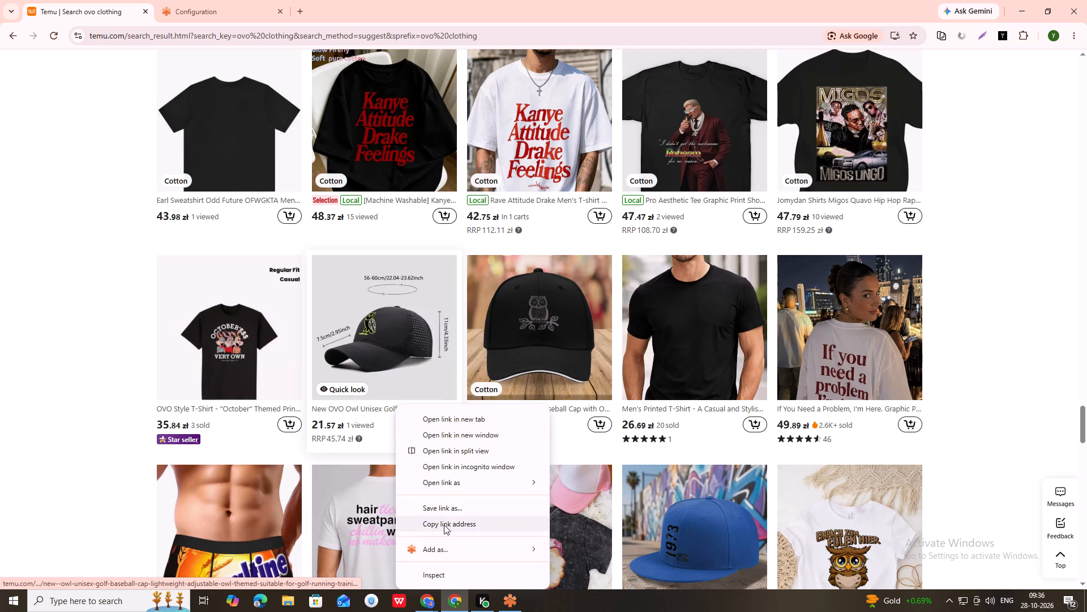
click(444, 525)
Insert seven blank rows at row 102131 of the Nikita sheet, above the Brand abuse links.
key(alt+Tab)
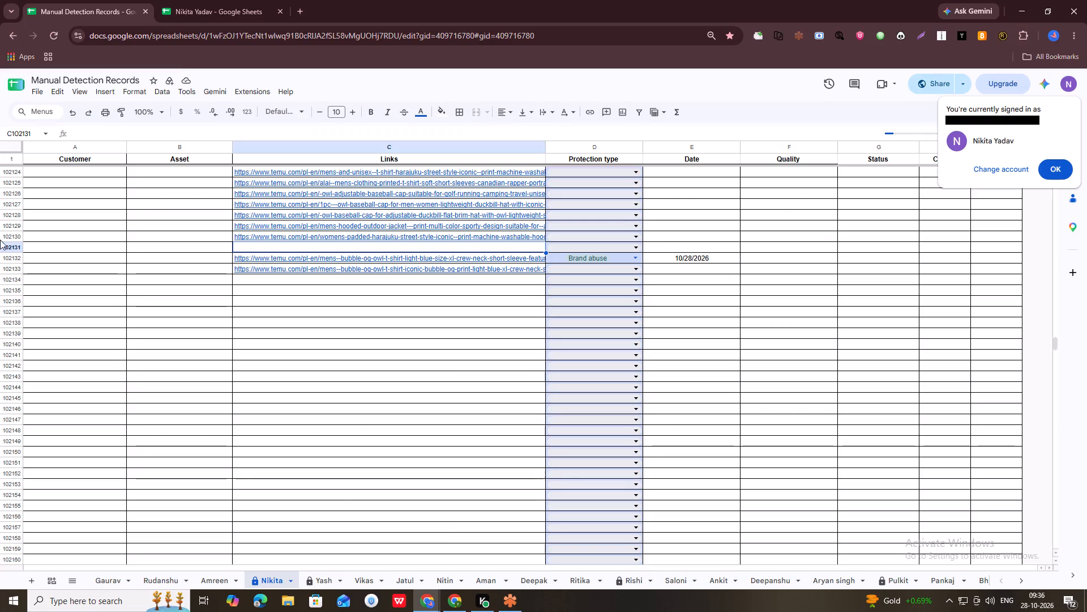
click(0, 250)
key(ctrl+alt+equal)
key(ctrl+alt+equal)
key(ctrl+alt+equal)
key(ctrl+alt+equal)
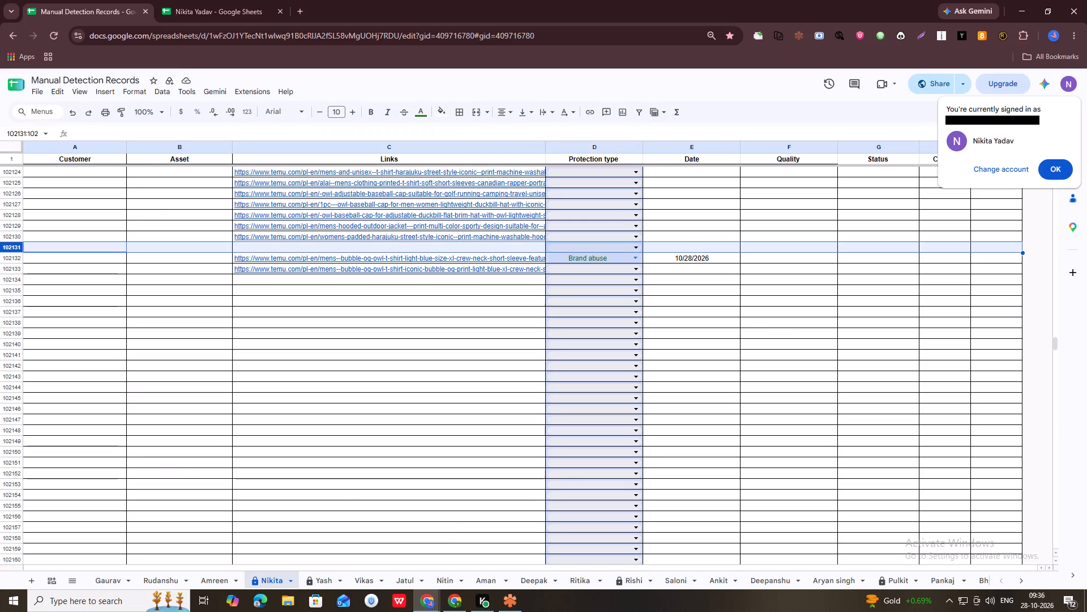
key(ctrl+alt+equal)
key(ctrl+alt+equal)
key(ctrl+alt+equal)
Paste the golf and baseball cap link into the Links cell of row 102131.
key(Right)
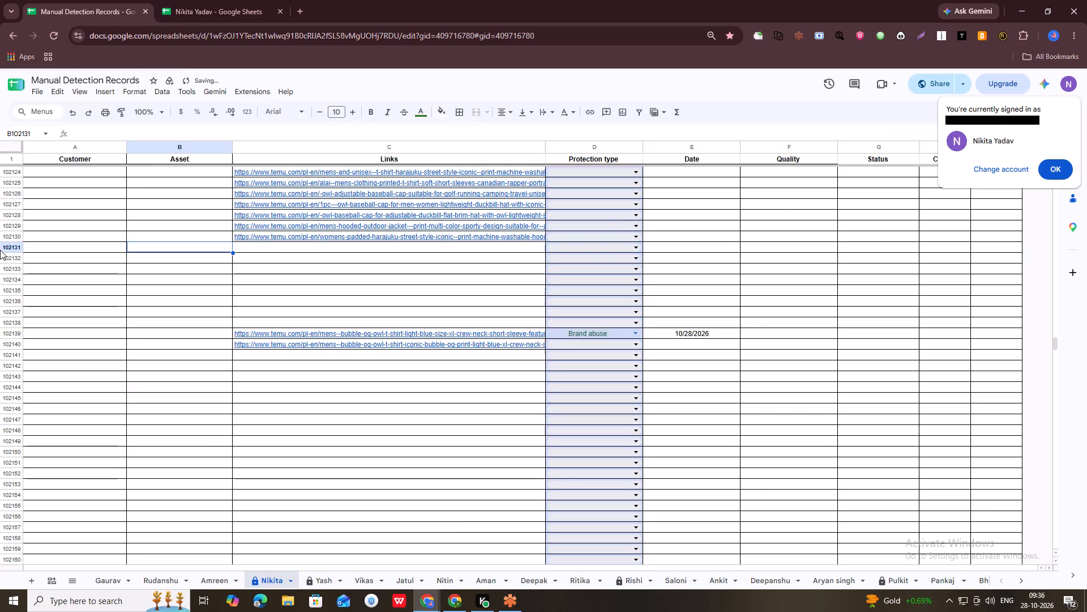
key(Right)
key(ctrl+v)
key(Down)
Copy the Temu link of the black Men's and Unisex OVO T-Shirt with the chest print and paste it into Links row 102132.
key(alt+Tab)
key(Down)
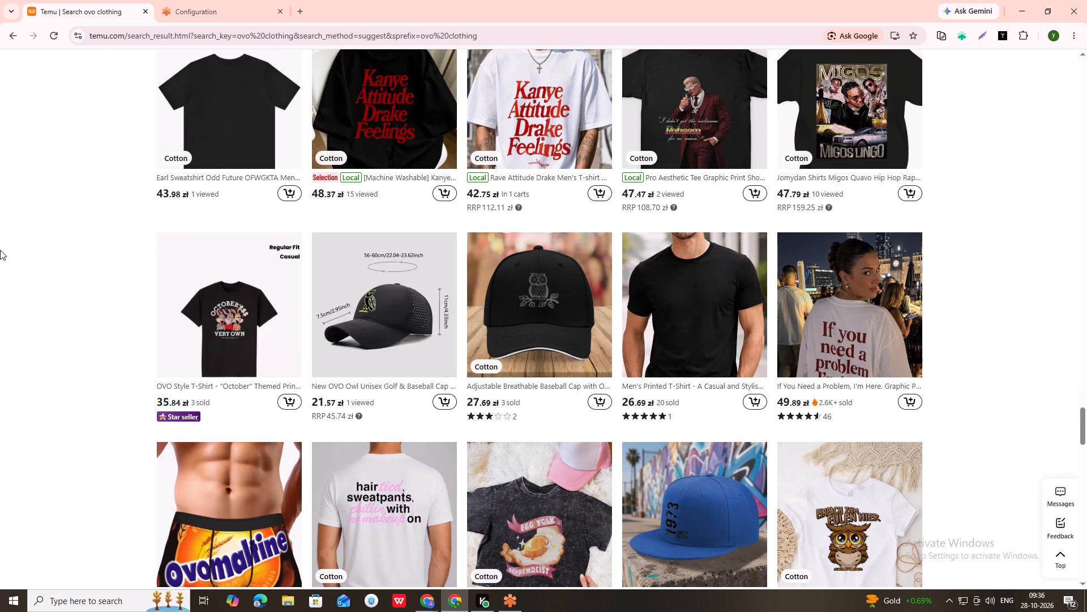
scroll(168, 292, down, 4)
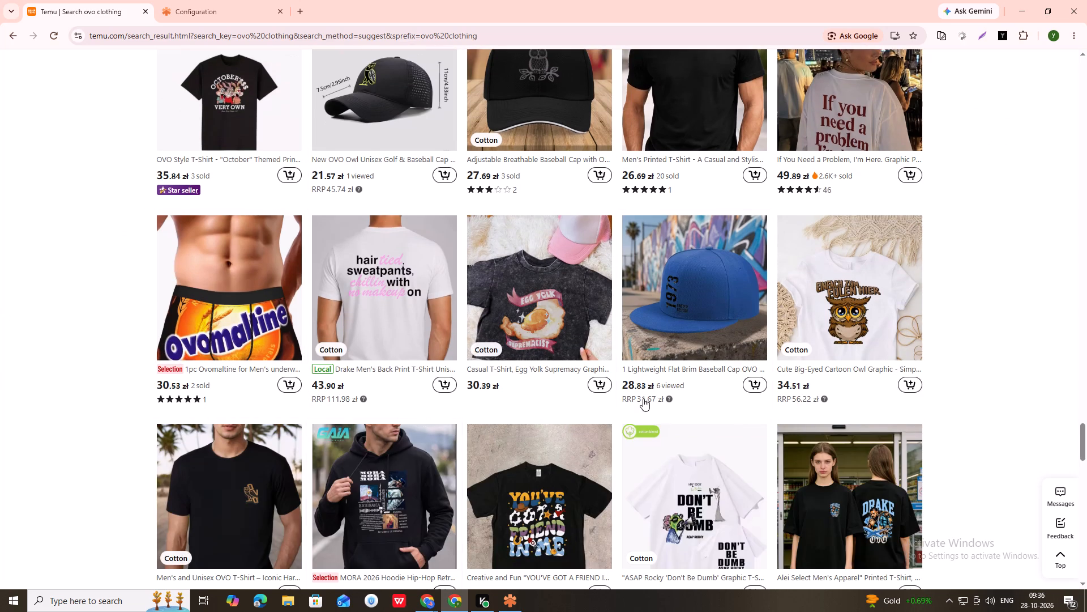
scroll(643, 398, down, 5)
right_click(251, 292)
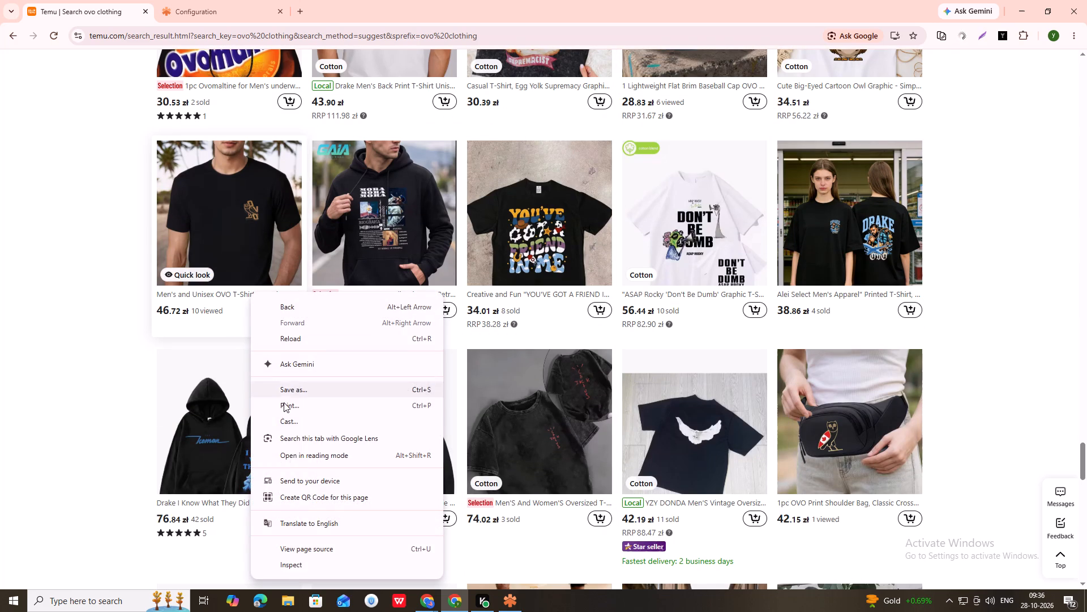
right_click(233, 296)
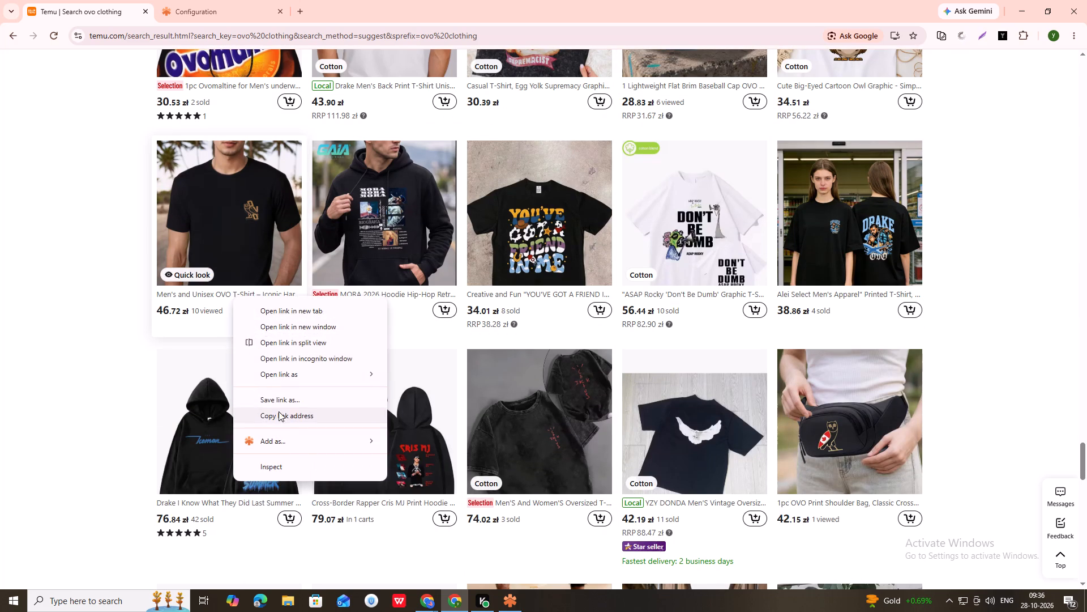
click(279, 411)
key(alt+Tab)
key(ctrl+v)
key(Down)
Copy the Temu link of the Alei Select Men's Apparel Drake OVO printed T-shirt and paste it into Links row 102133.
key(alt+Tab)
key(Down)
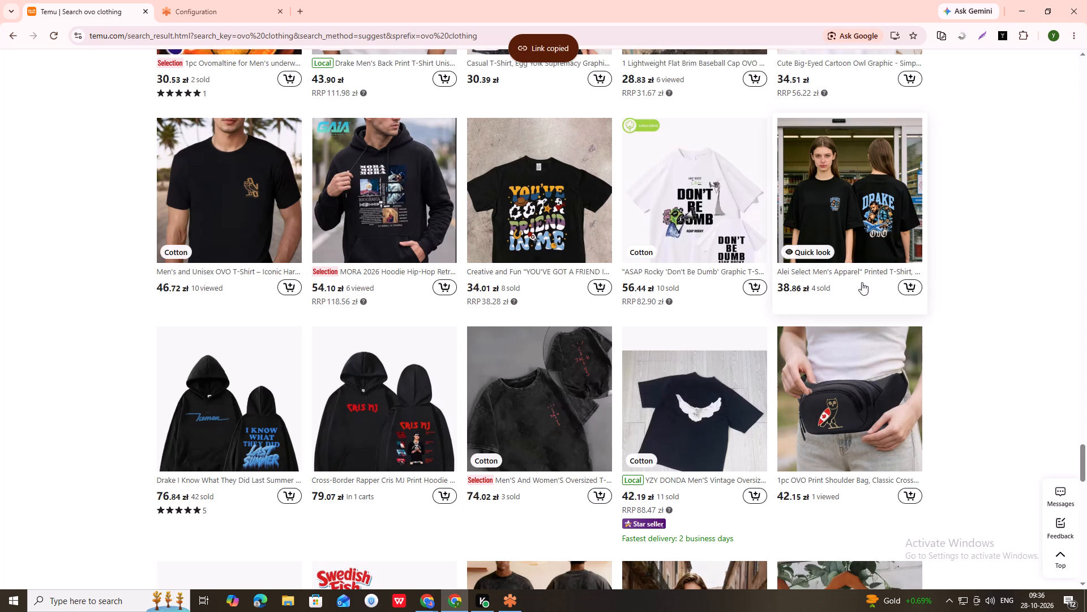
right_click(868, 273)
click(894, 386)
key(alt+Tab)
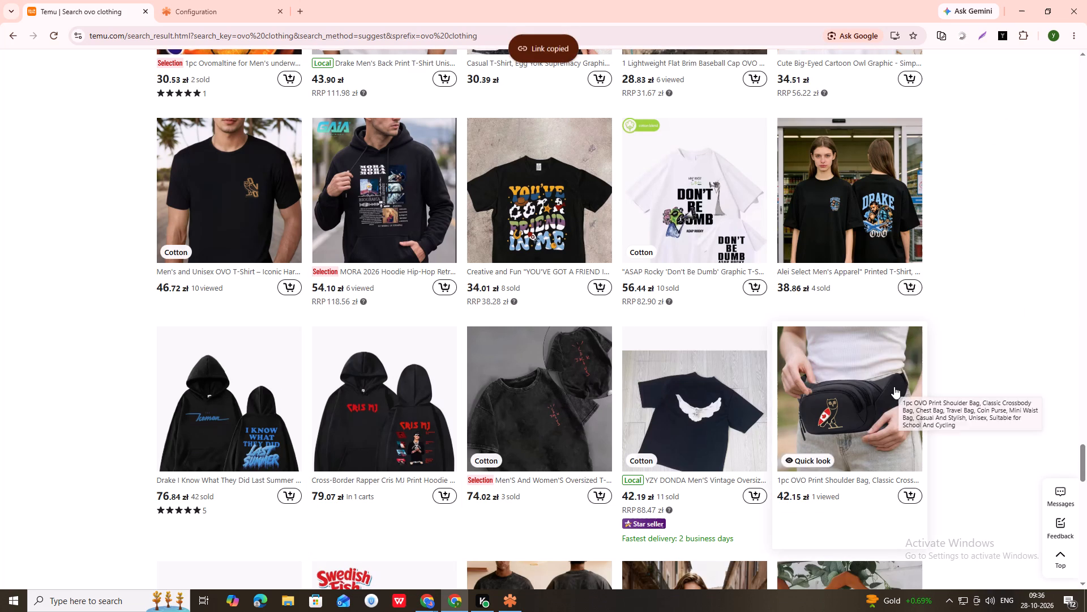
key(ctrl+v)
key(Down)
Look through the remaining Temu ovo clothing results and load more of them.
key(alt+Tab)
key(Down)
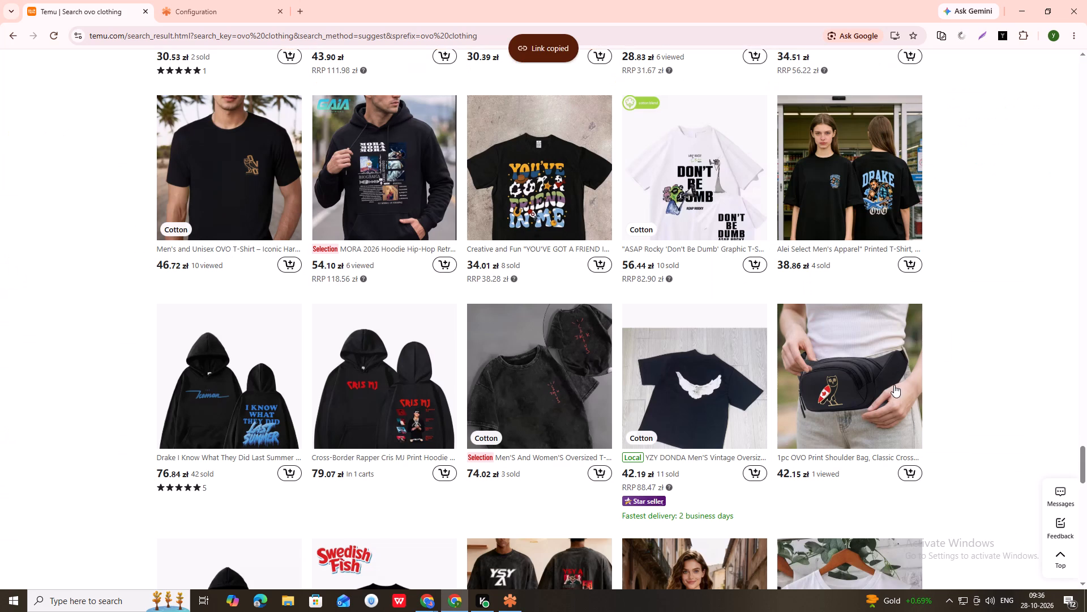
scroll(744, 457, down, 5)
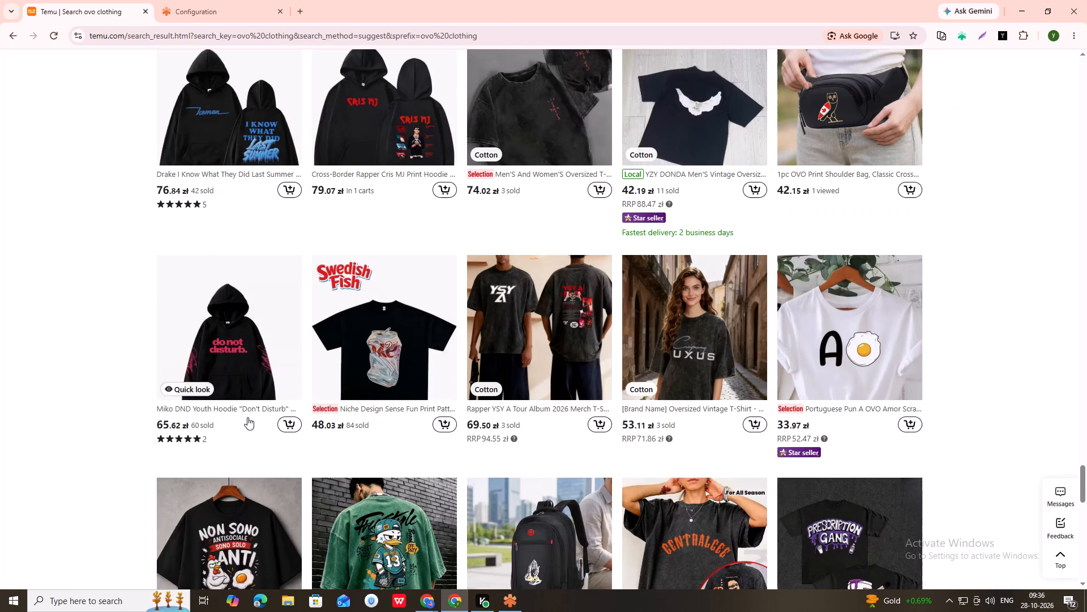
scroll(835, 456, down, 6)
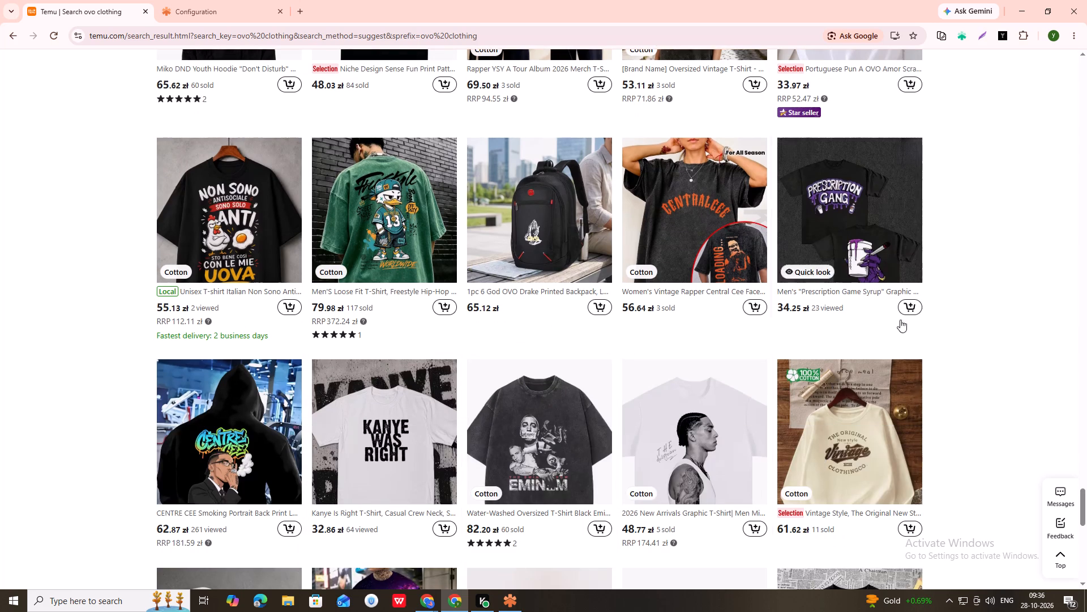
scroll(717, 410, down, 3)
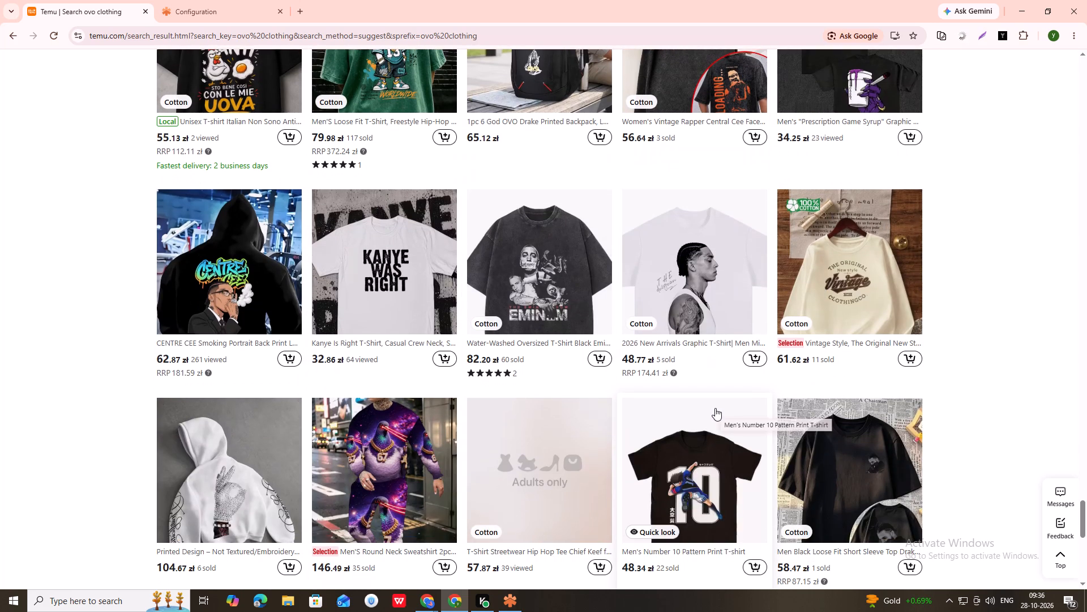
scroll(686, 393, down, 5)
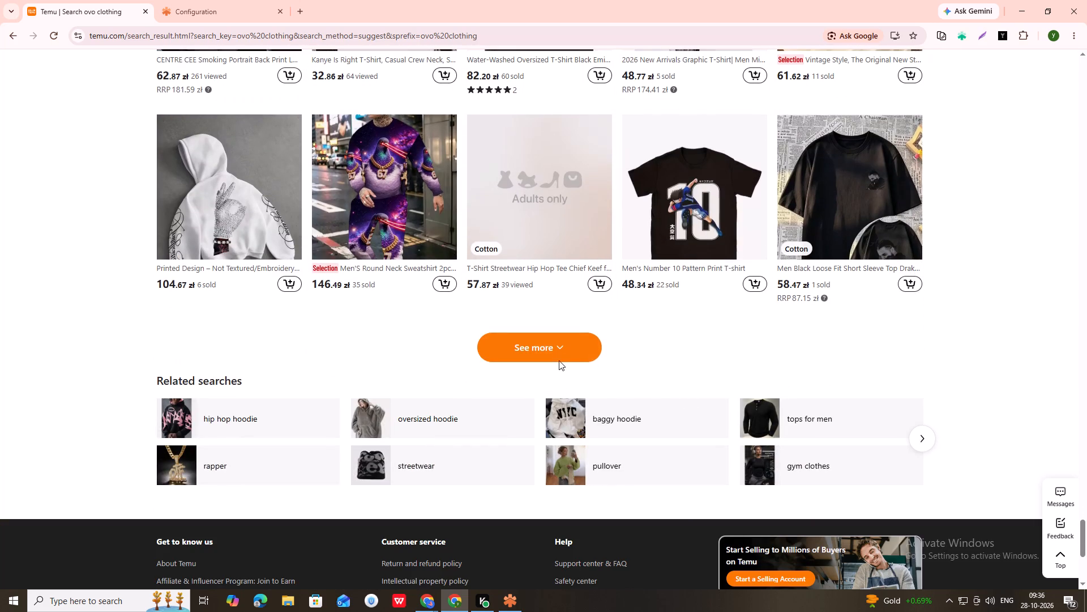
click(557, 348)
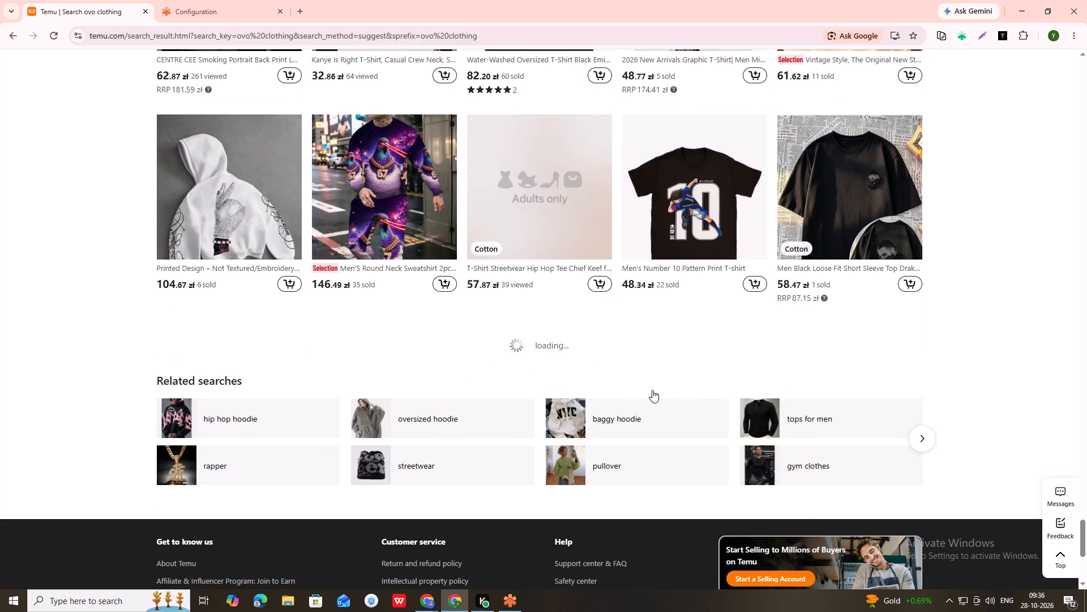
Copy the Temu link of the light blue Men's OVO Bubble OG Owl T-Shirt and paste it into Links row 102141, below the Brand abuse links.
scroll(649, 395, down, 3)
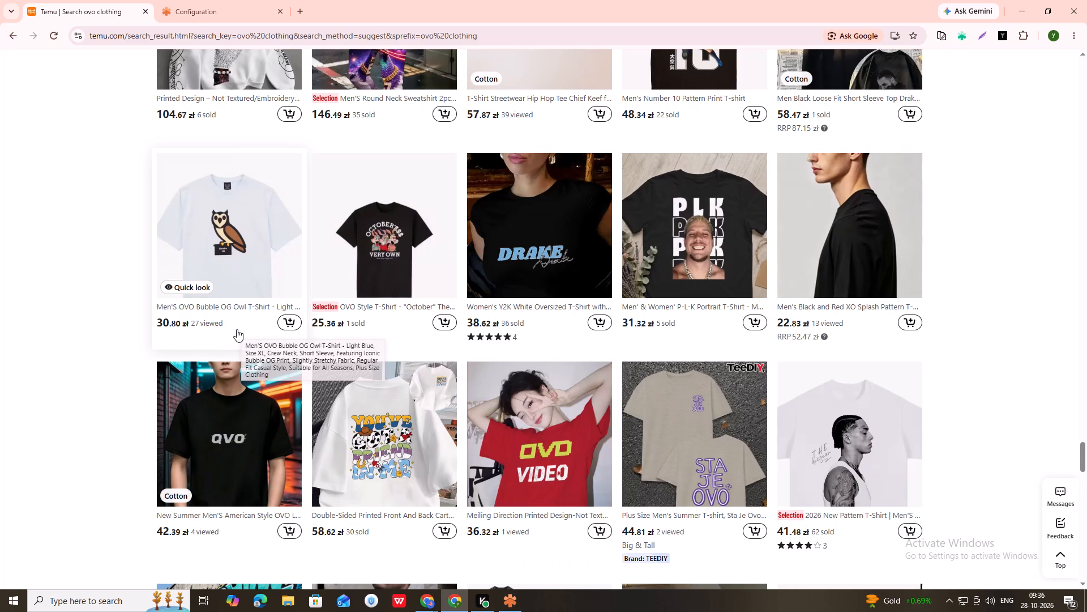
right_click(240, 307)
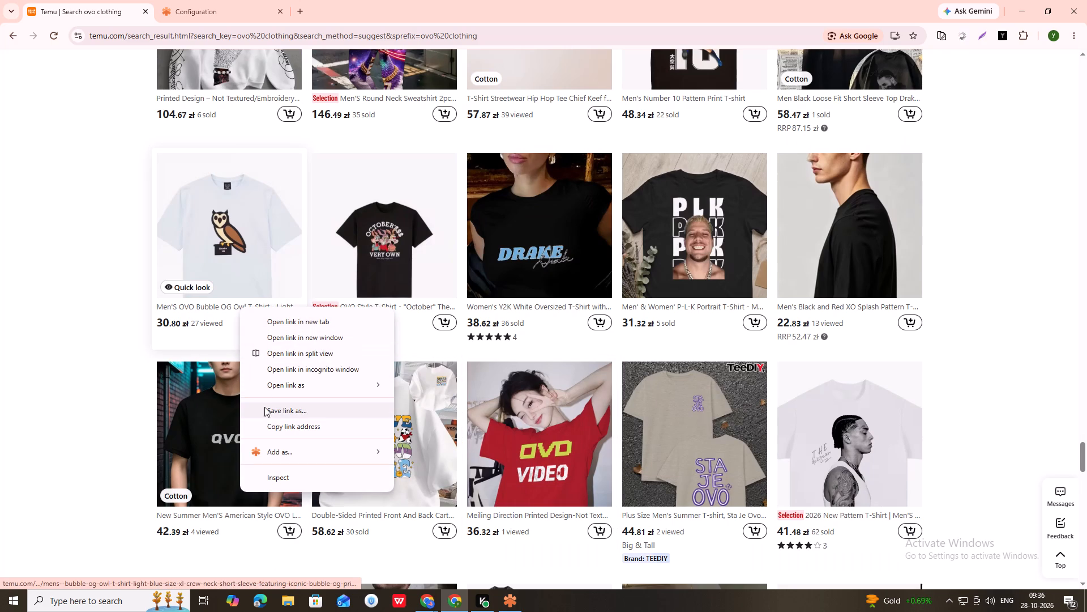
click(273, 425)
key(alt+Tab)
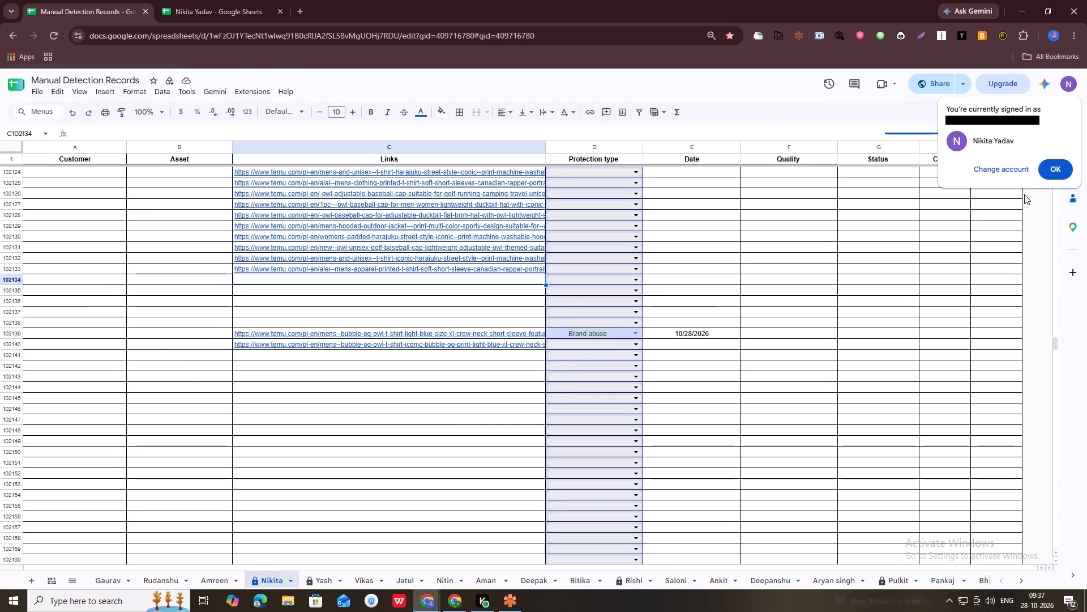
key(ctrl+Down)
key(ctrl+Down)
key(Down)
key(ctrl+v)
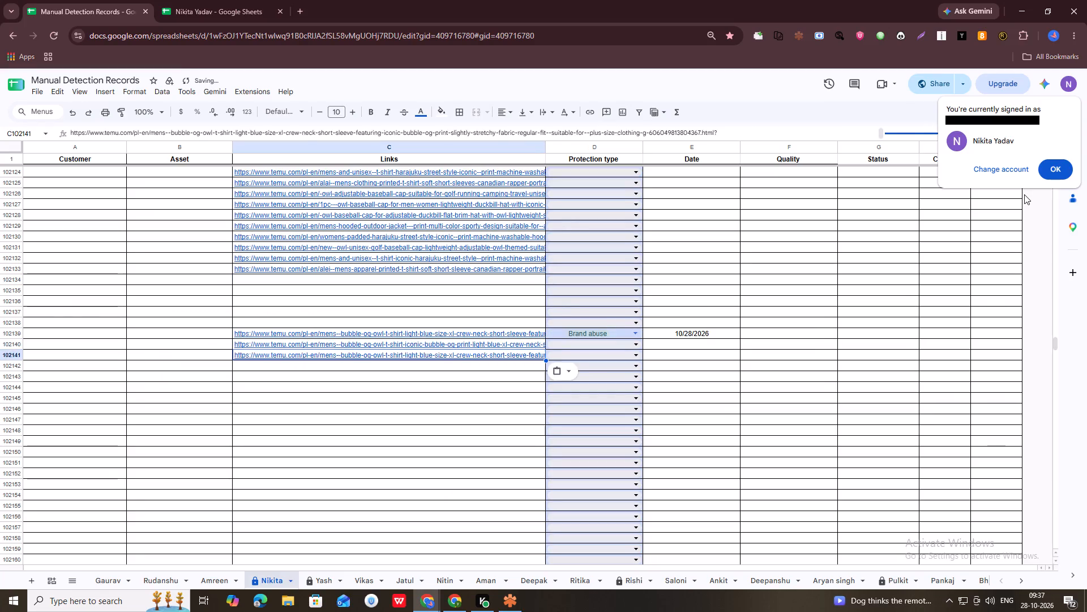
key(Down)
Check the newly loaded Temu results for OVO items and load another batch.
key(alt+Tab)
key(Down)
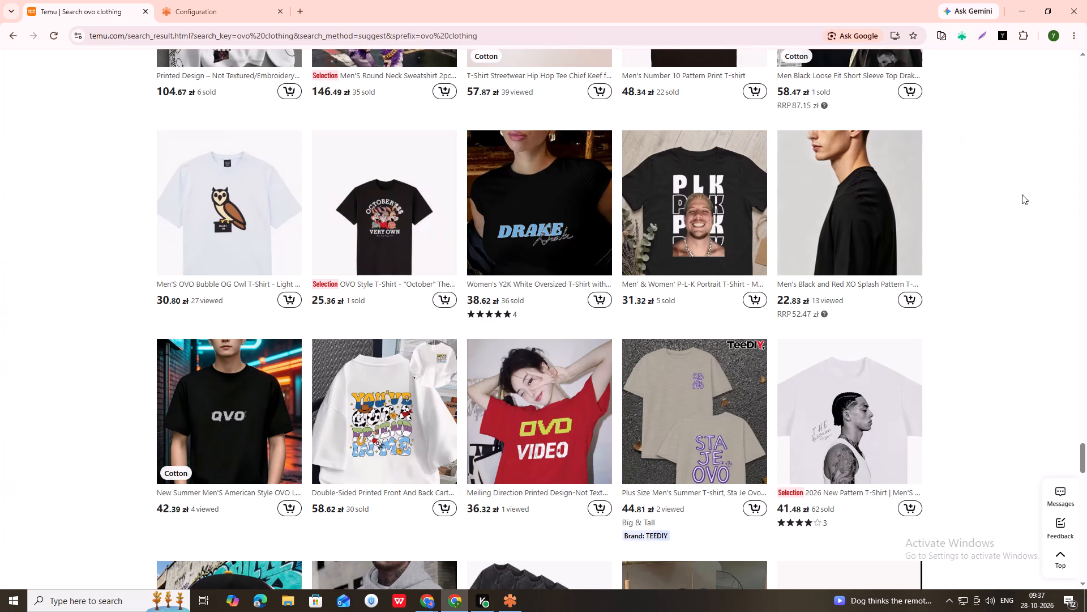
scroll(834, 283, down, 5)
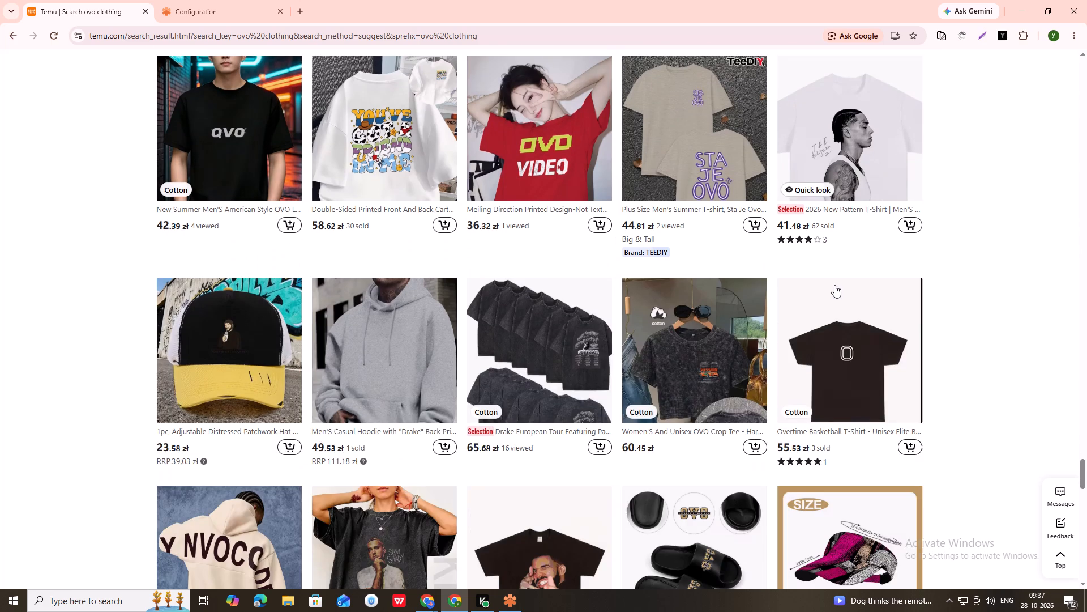
scroll(687, 387, down, 5)
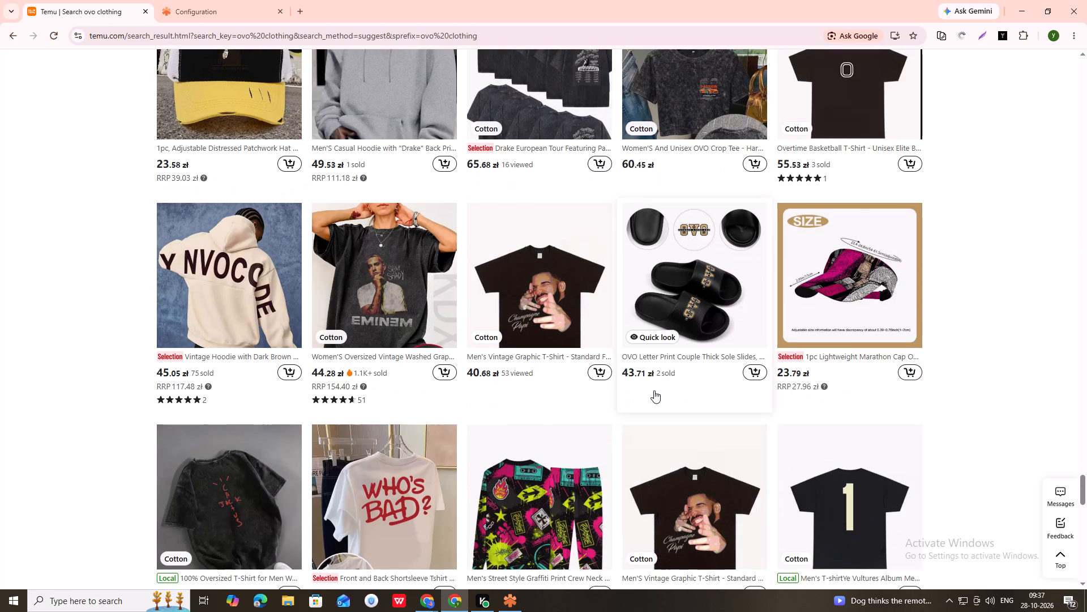
scroll(785, 401, down, 6)
scroll(703, 386, down, 6)
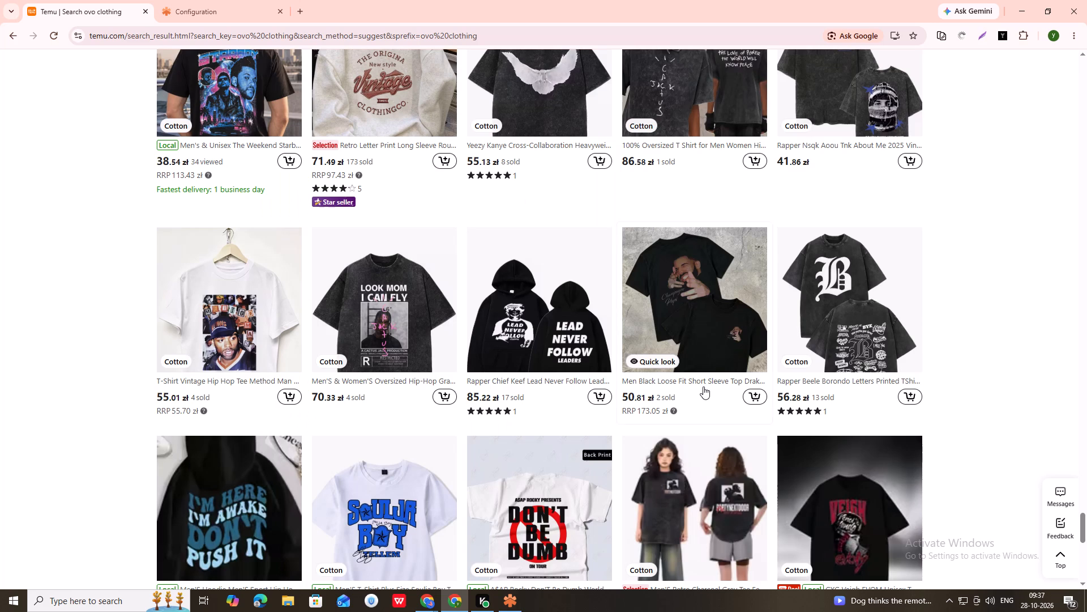
scroll(848, 356, down, 6)
click(573, 346)
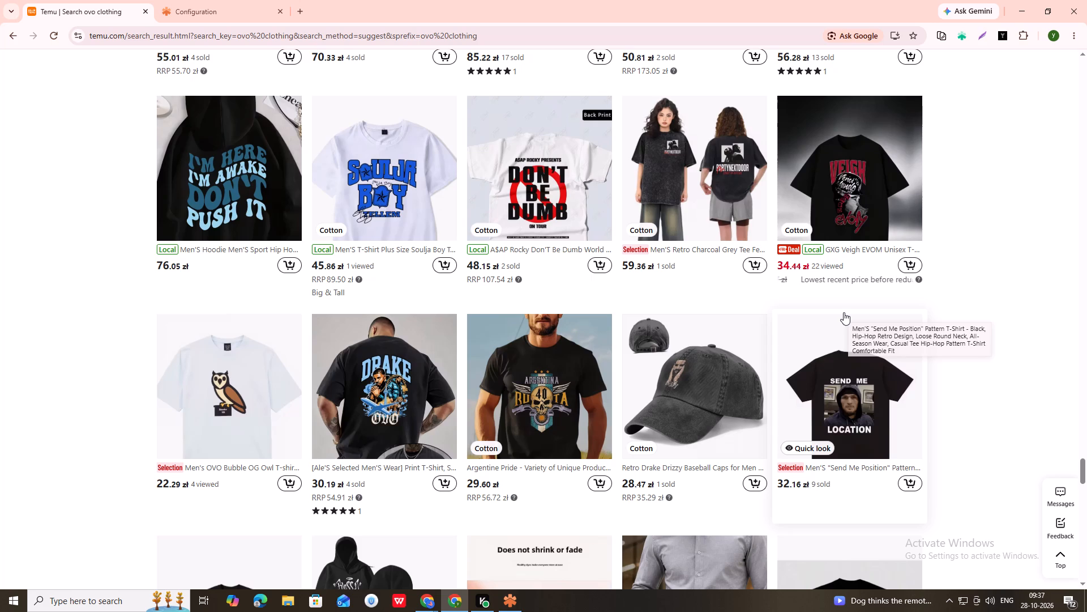
Copy the link of the other Men's OVO Bubble OG Owl T-shirt, marked Selection, and paste it into Links row 102142.
scroll(712, 399, down, 5)
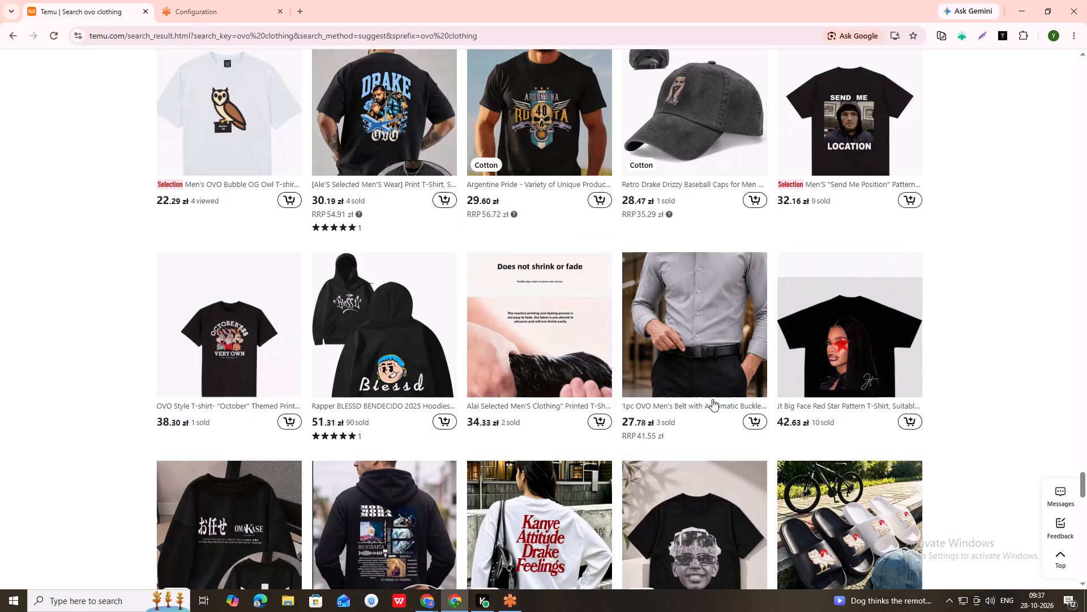
right_click(260, 185)
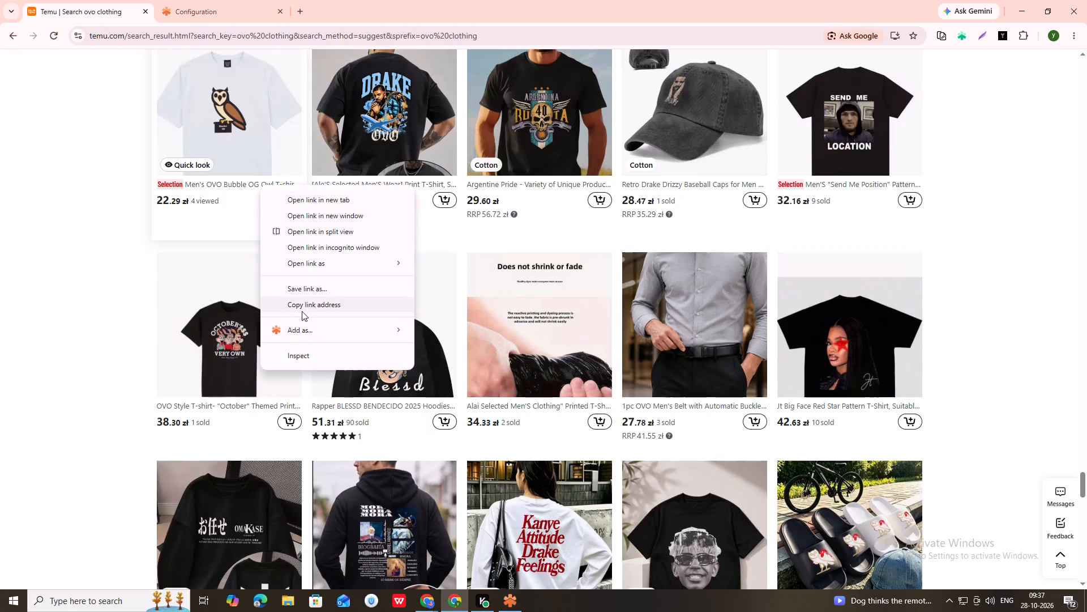
click(290, 305)
key(alt+Tab)
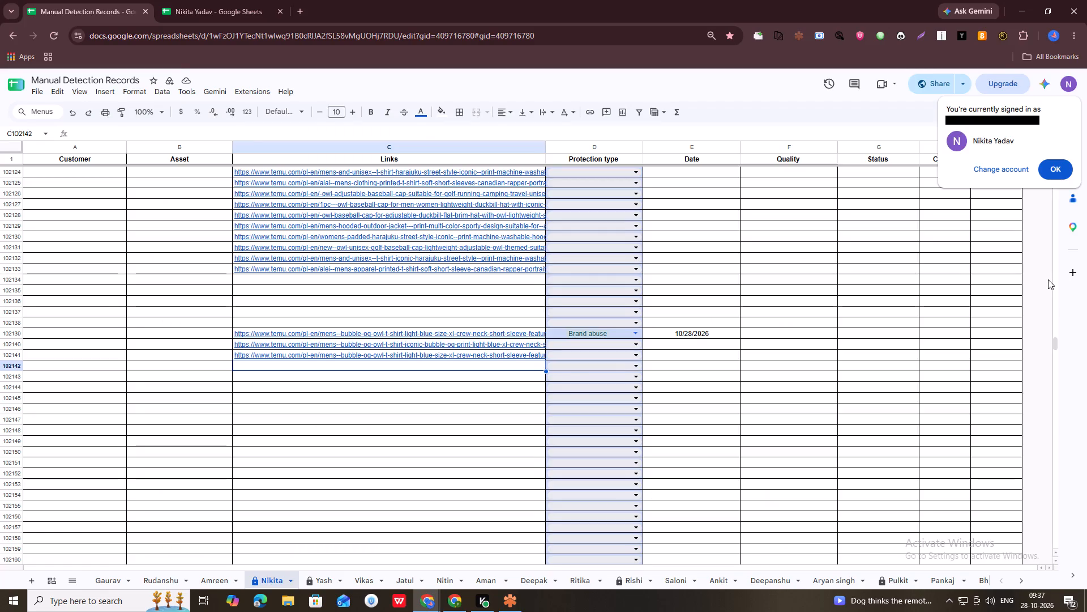
key(ctrl+v)
key(Down)
Copy the Temu link of the blue Men's High-Quality Hooded Outdoor jacket with the owl print and paste it into Links row 102134.
key(alt+Tab)
key(Down)
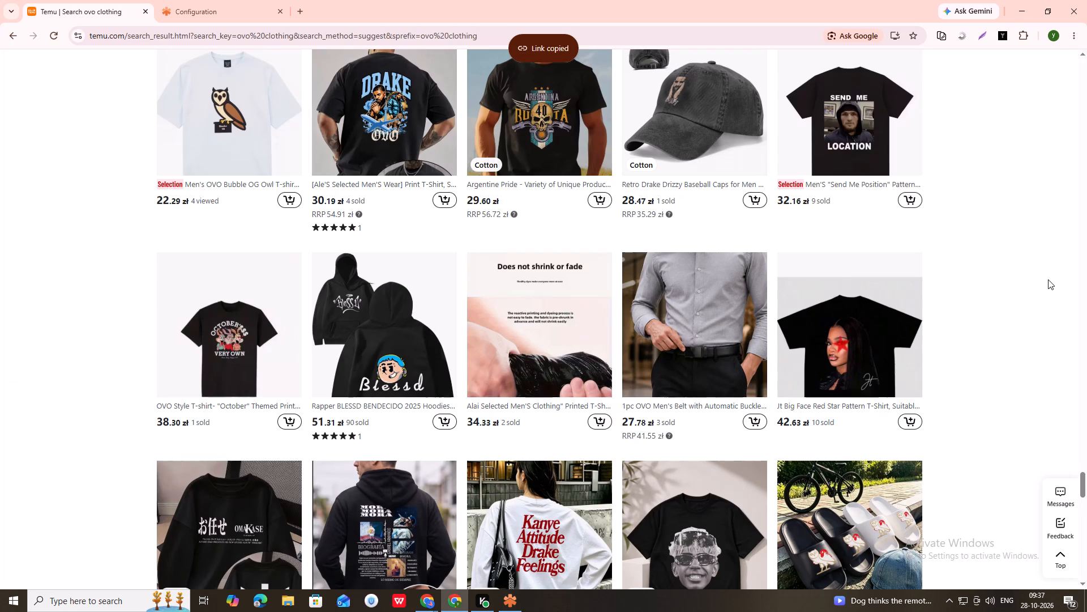
scroll(1045, 282, down, 5)
scroll(677, 352, down, 4)
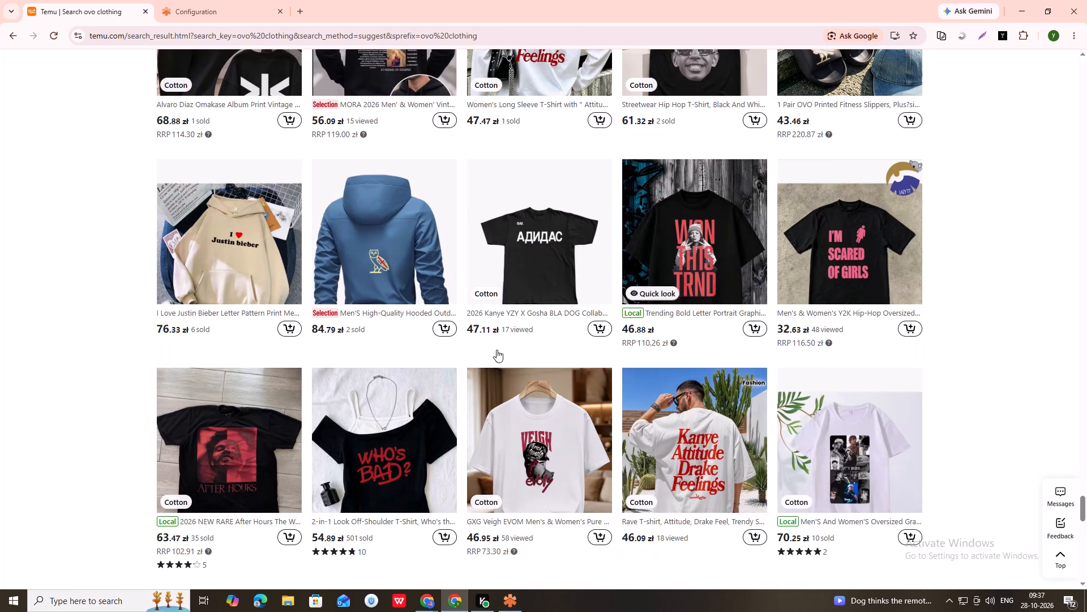
right_click(408, 309)
click(473, 425)
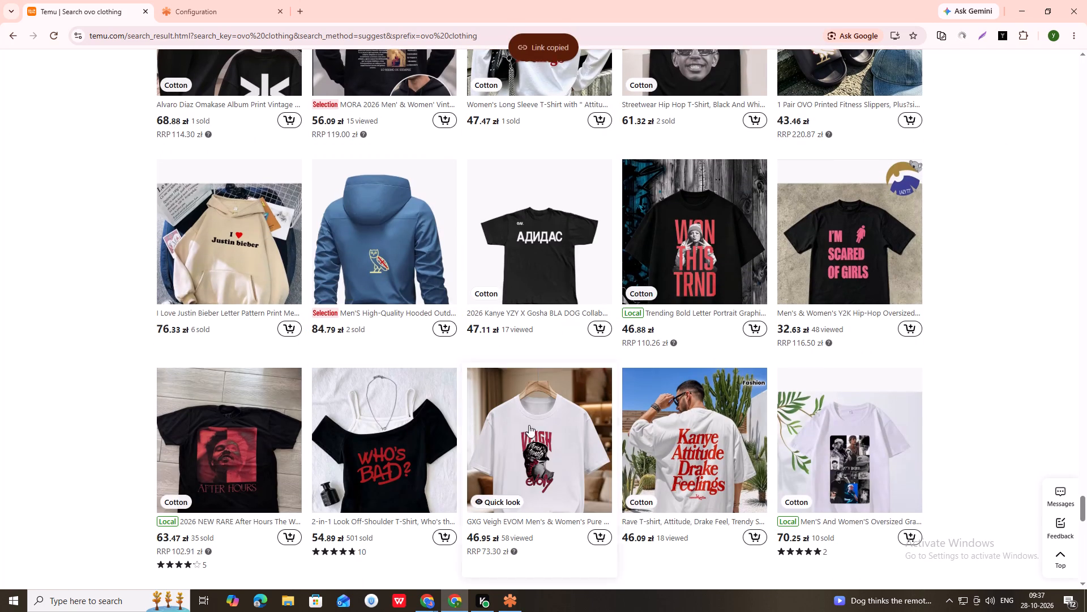
key(alt+Tab)
key(ctrl+Up)
key(ctrl+Up)
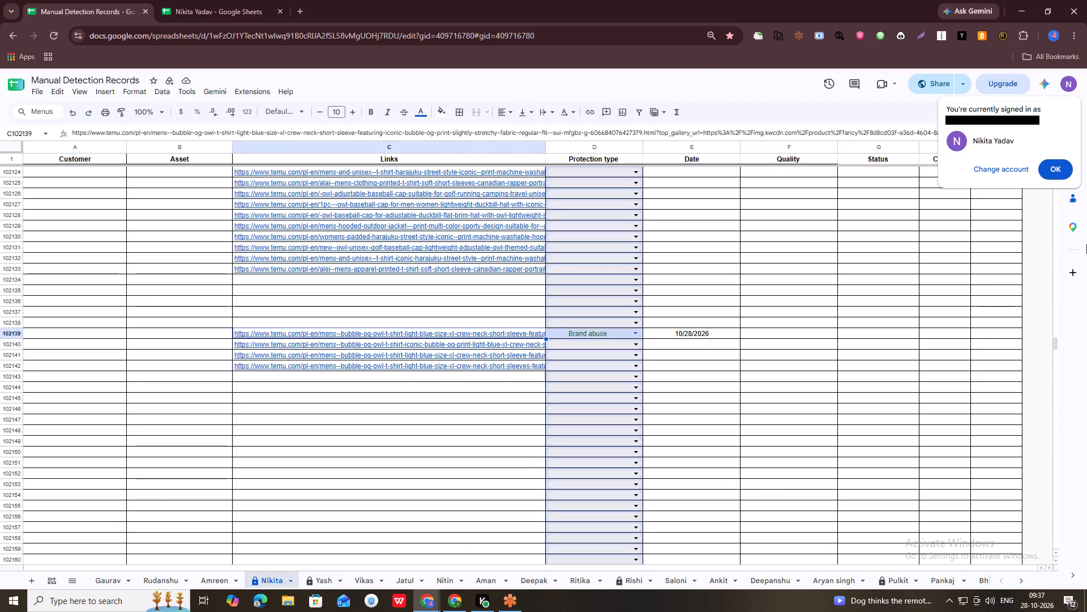
key(ctrl+Up)
key(Down)
key(ctrl+v)
key(Down)
Load more Temu results, copy the link of the black OVO Maple Leaf Adjustable Sandwich Cap, and paste it into Links row 102135.
key(alt+Tab)
key(Down)
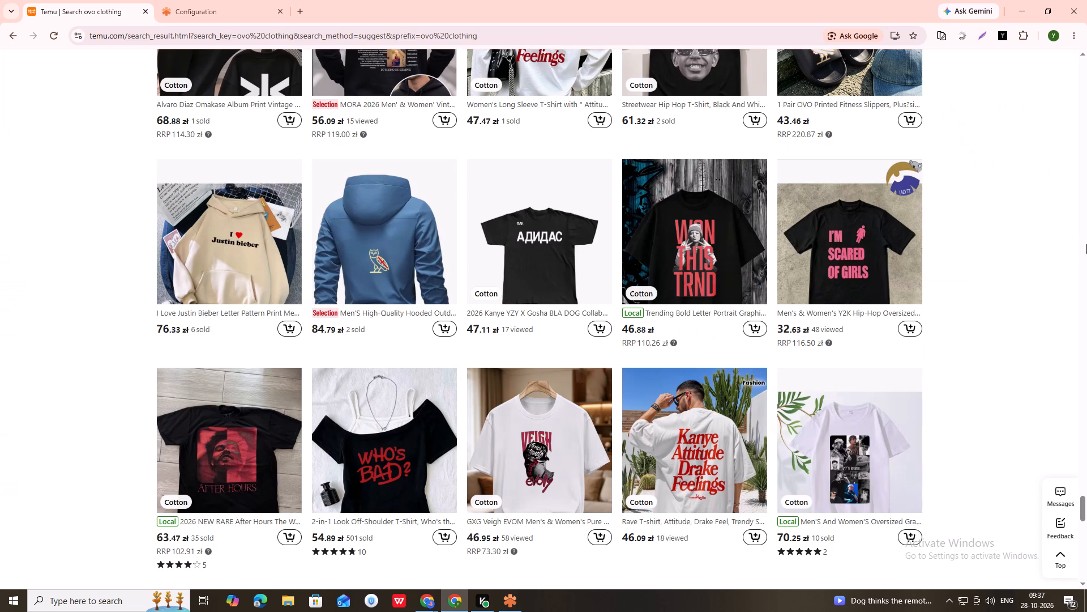
scroll(975, 290, down, 5)
scroll(848, 377, down, 5)
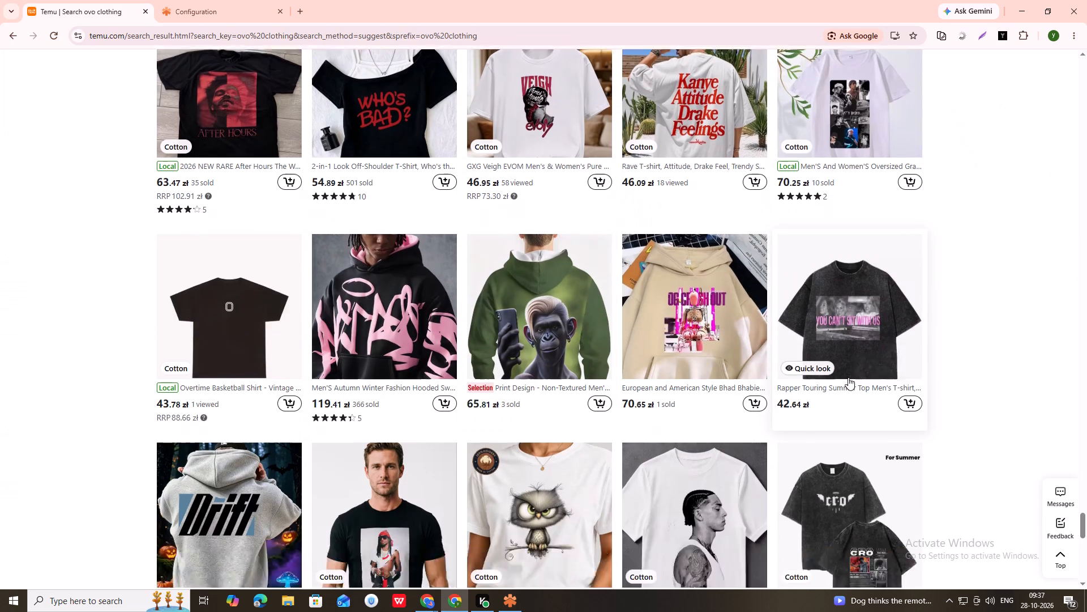
scroll(776, 373, down, 6)
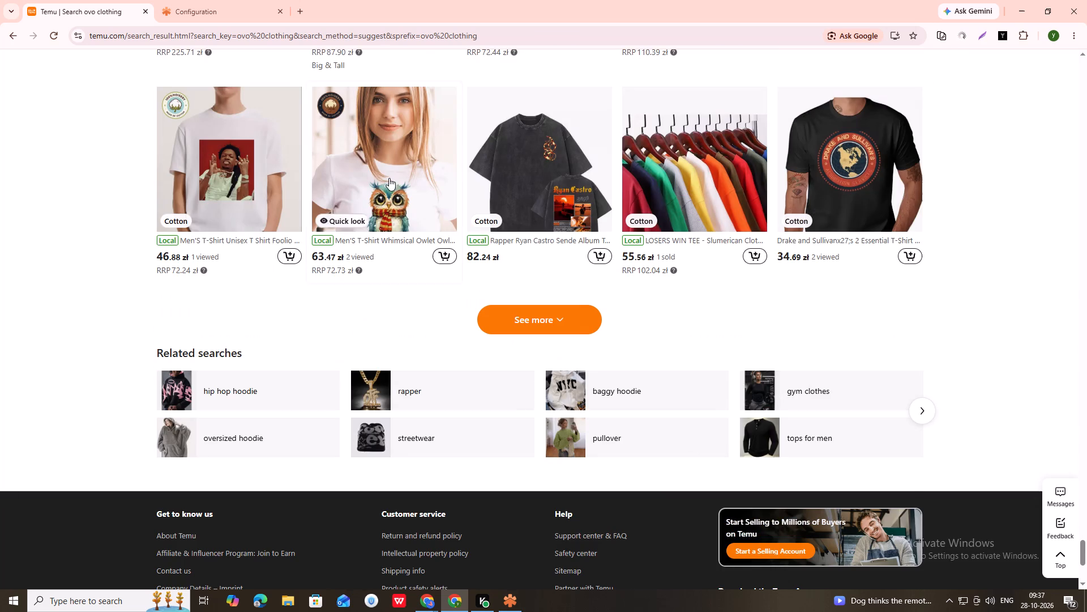
click(525, 329)
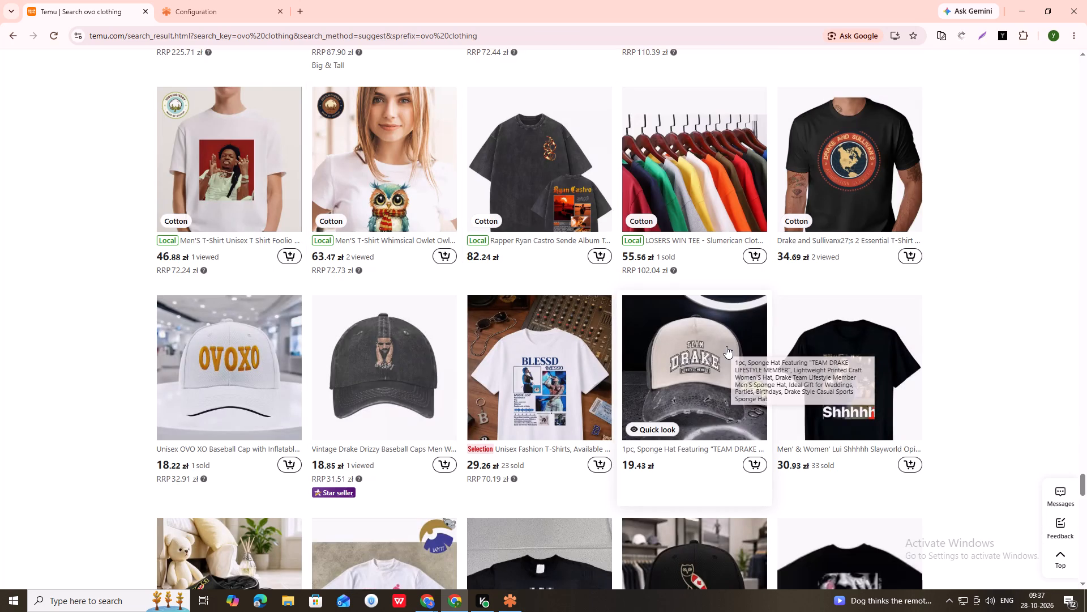
scroll(726, 346, down, 6)
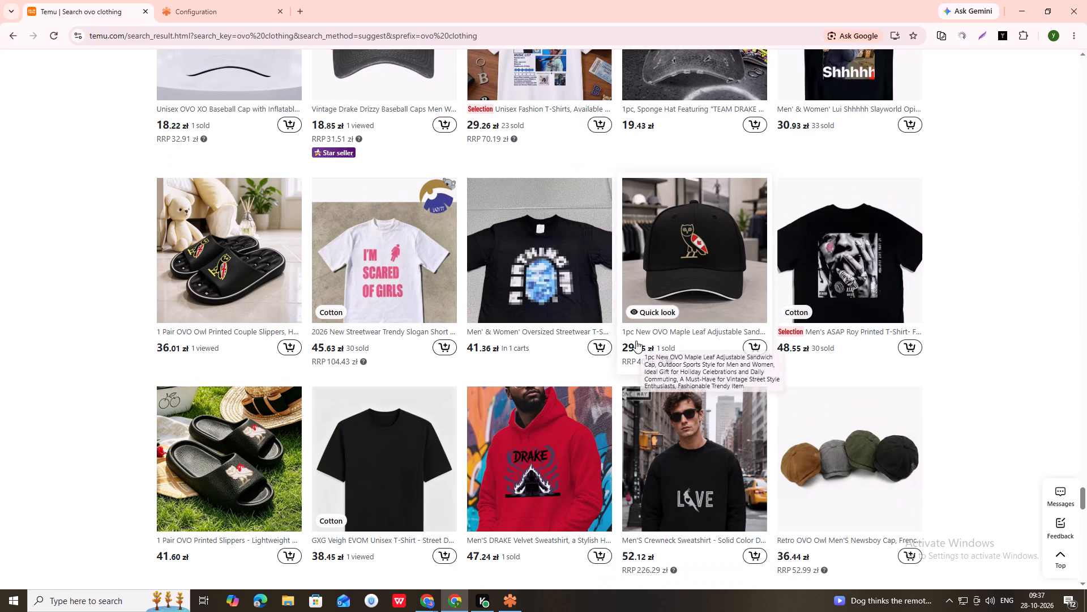
right_click(700, 335)
click(739, 459)
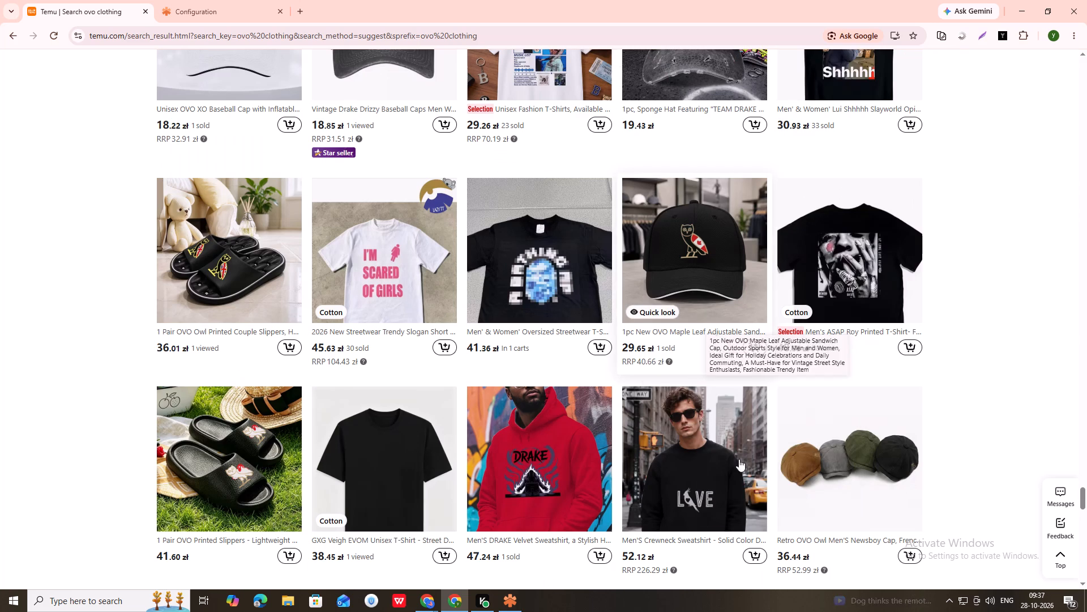
key(alt+Tab)
key(ctrl+v)
key(Down)
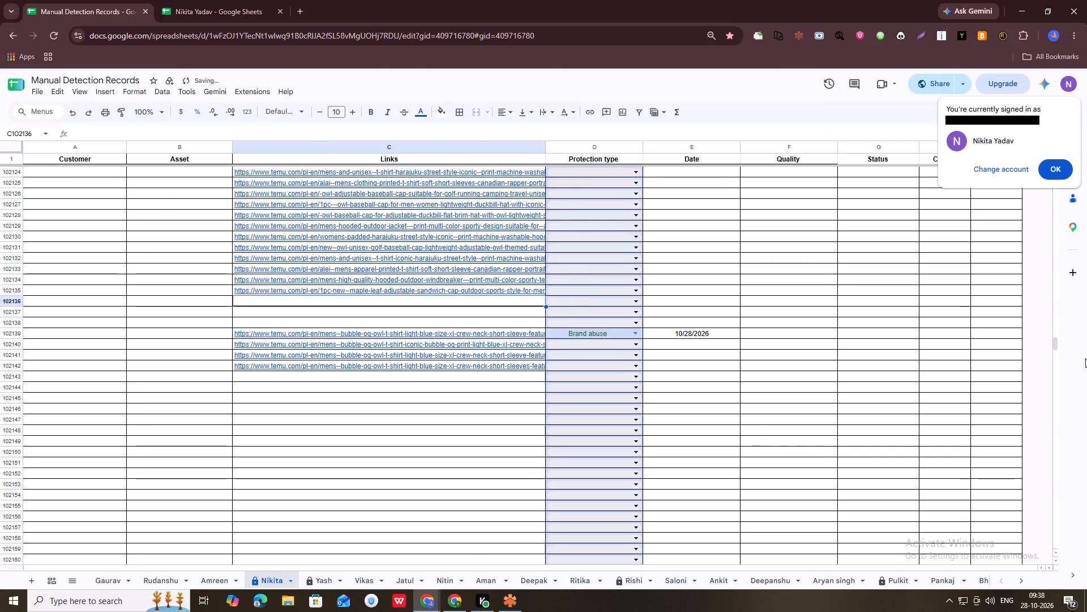
Look through the rest of the loaded Temu ovo clothing results for further OVO items.
key(alt+Tab)
key(Down)
scroll(811, 393, down, 4)
scroll(724, 409, down, 5)
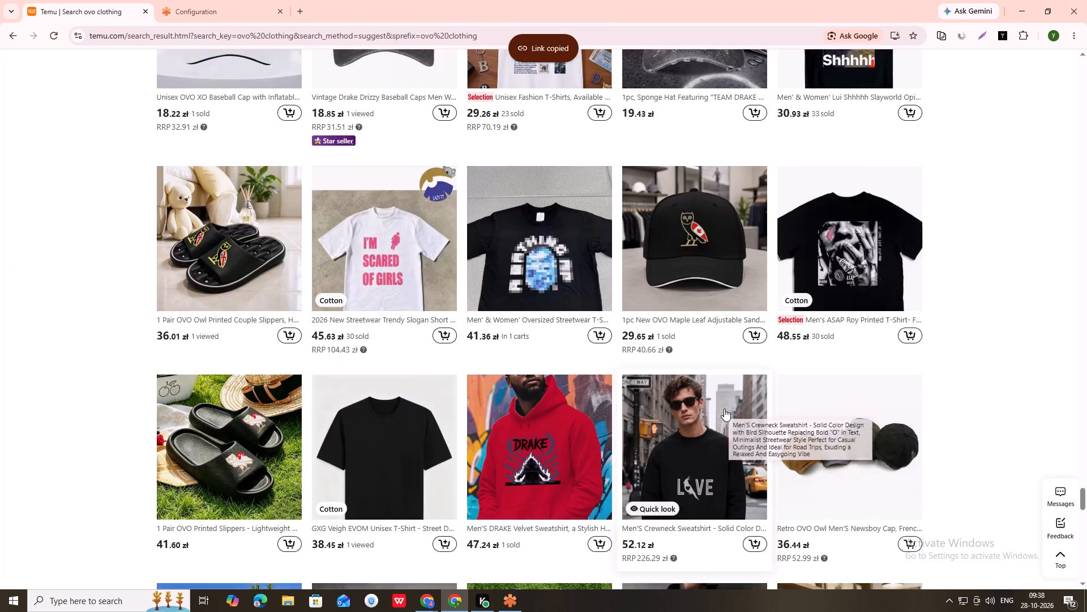
scroll(724, 409, down, 10)
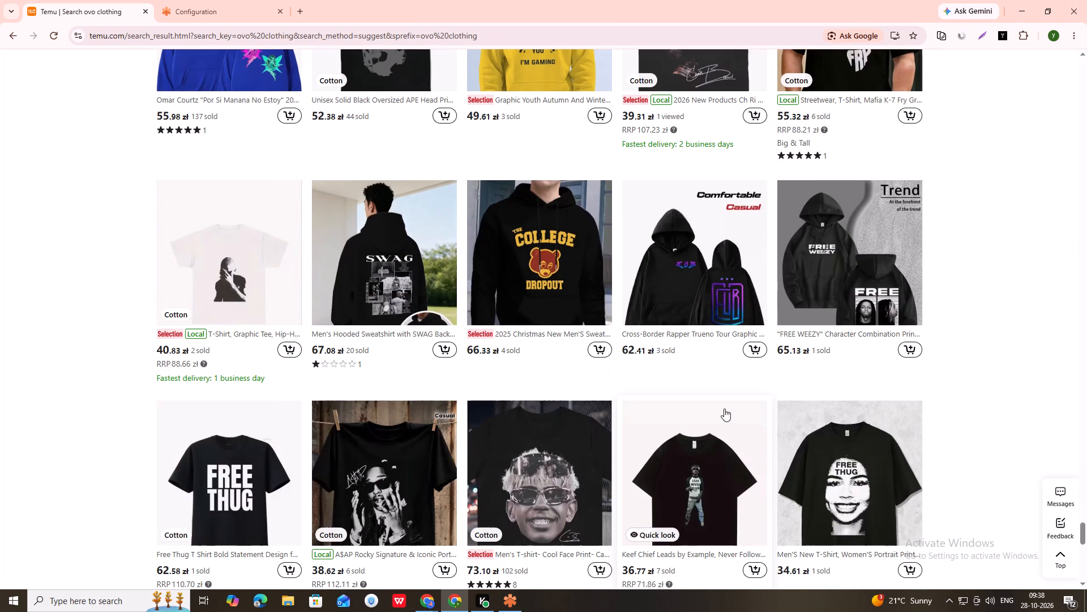
scroll(724, 409, down, 10)
scroll(724, 409, up, 7)
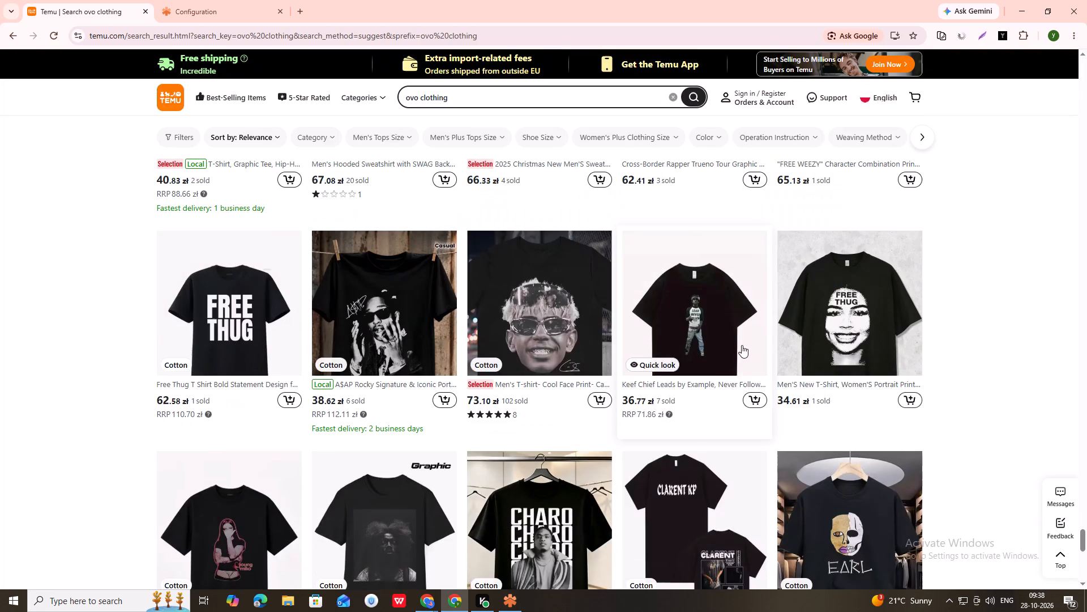
Change the Temu country/region setting to Bosnia and Herzegovina.
click(884, 93)
click(831, 316)
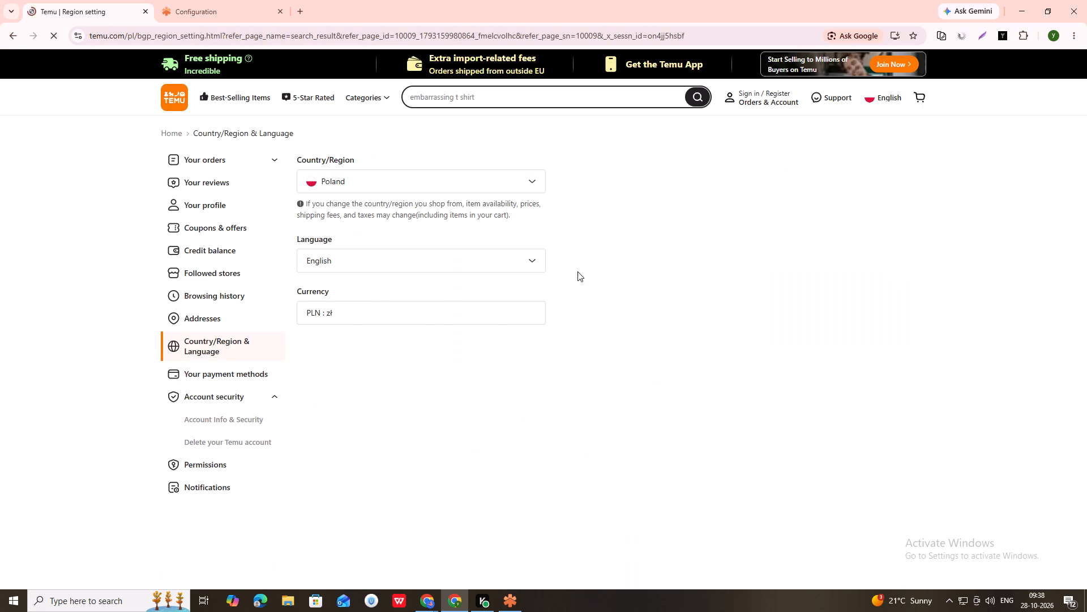
click(495, 192)
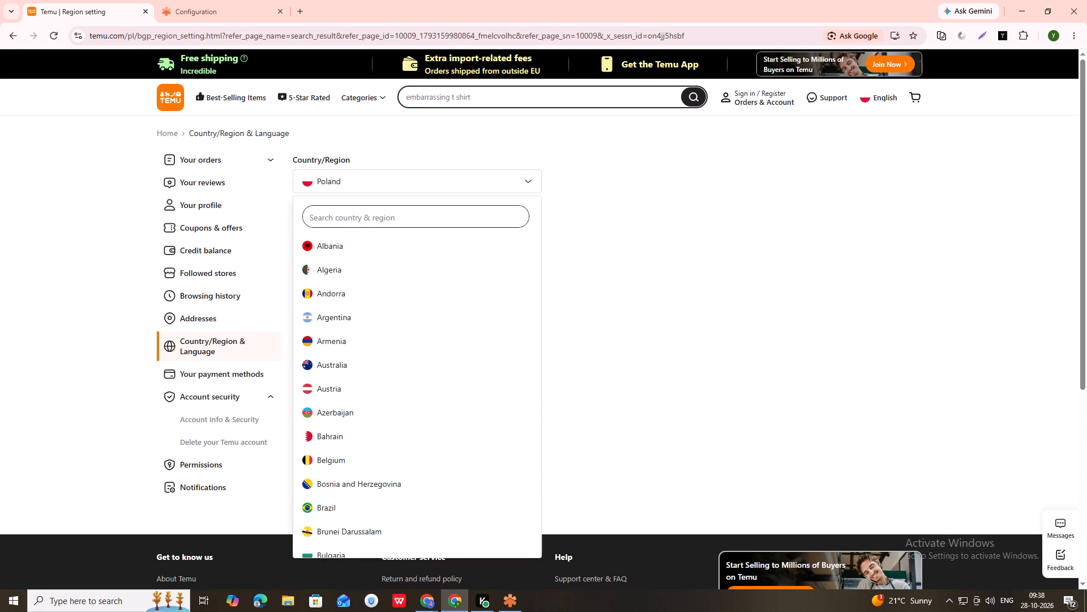
click(368, 484)
click(528, 331)
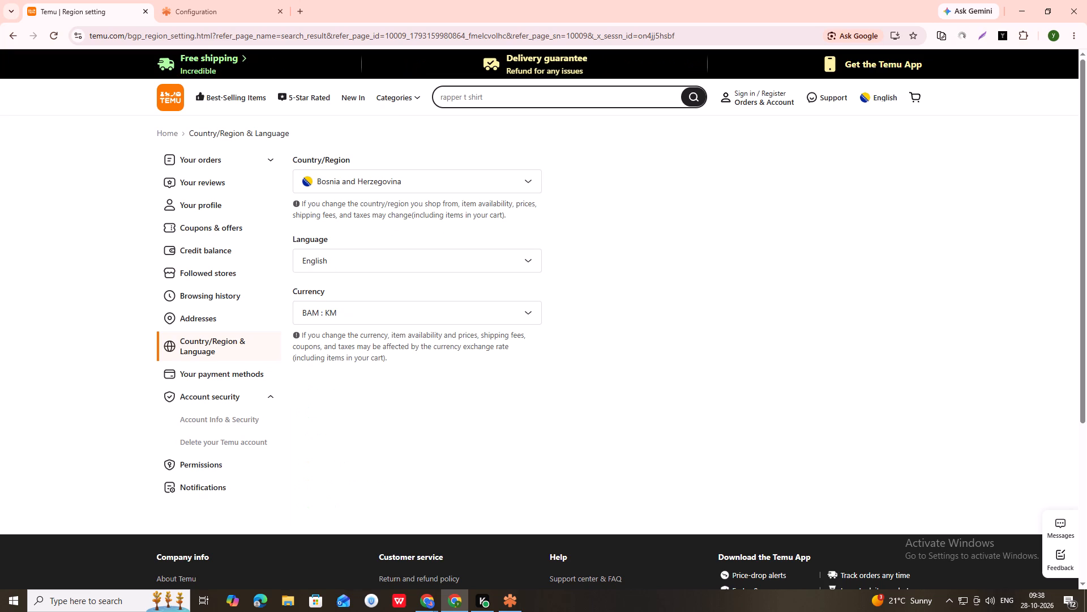
Search Temu for the recent query "ovo clothing".
click(494, 97)
click(490, 152)
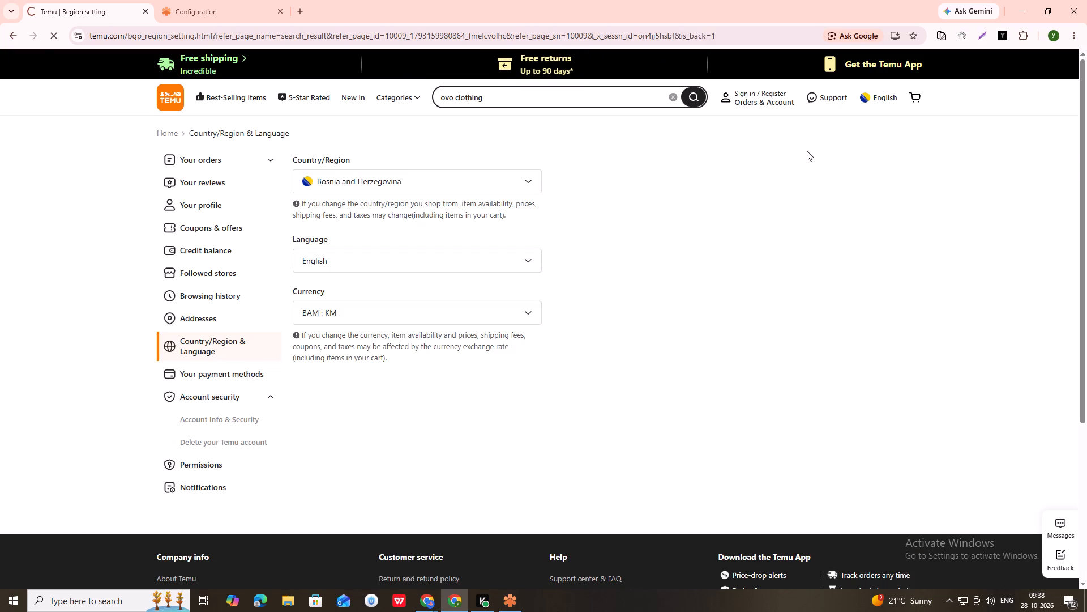
key(Return)
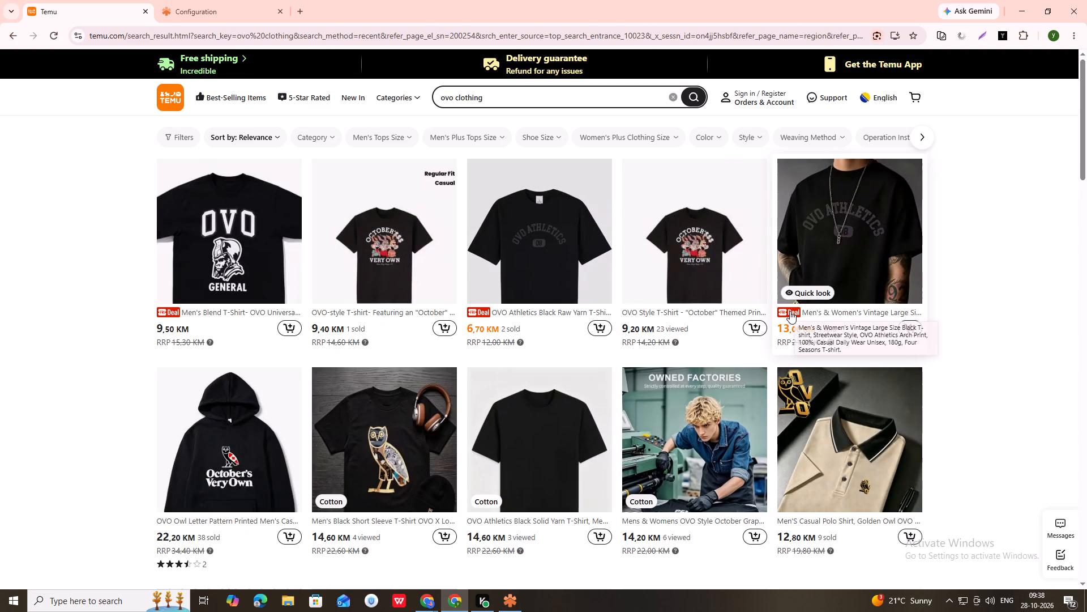
Look through the Bosnia and Herzegovina results for ovo clothing, loading two more batches.
scroll(618, 387, down, 19)
scroll(618, 387, down, 4)
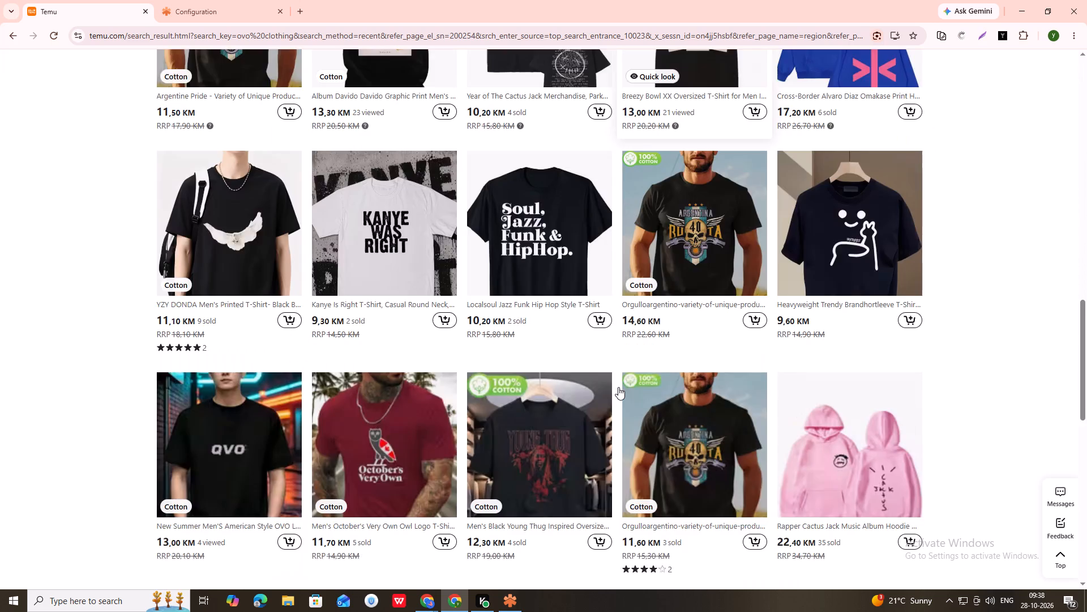
scroll(618, 387, down, 11)
scroll(618, 387, up, 6)
click(525, 469)
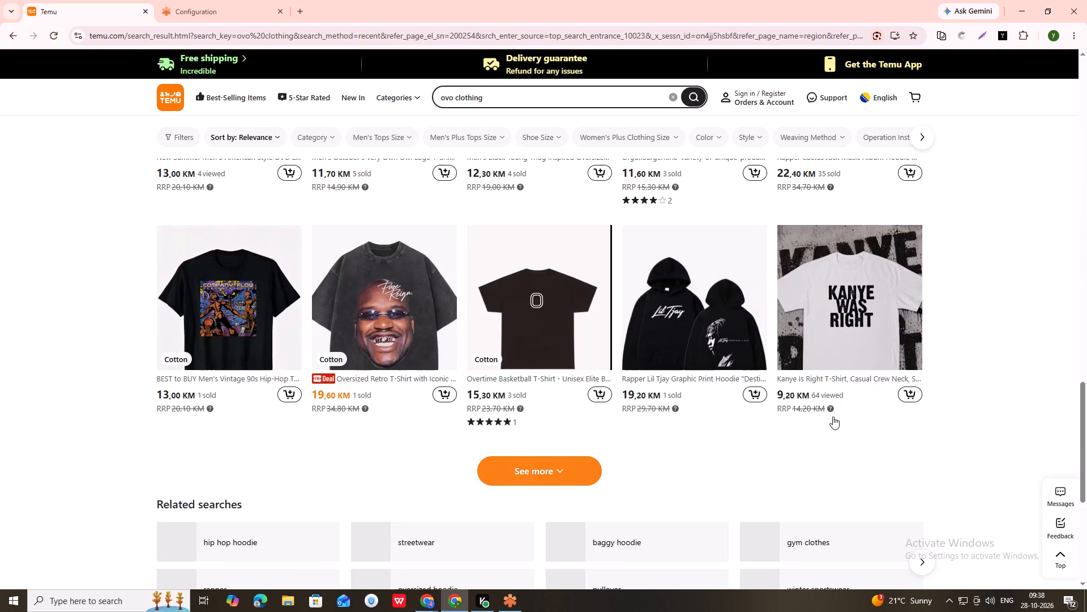
scroll(744, 405, down, 3)
scroll(744, 405, up, 2)
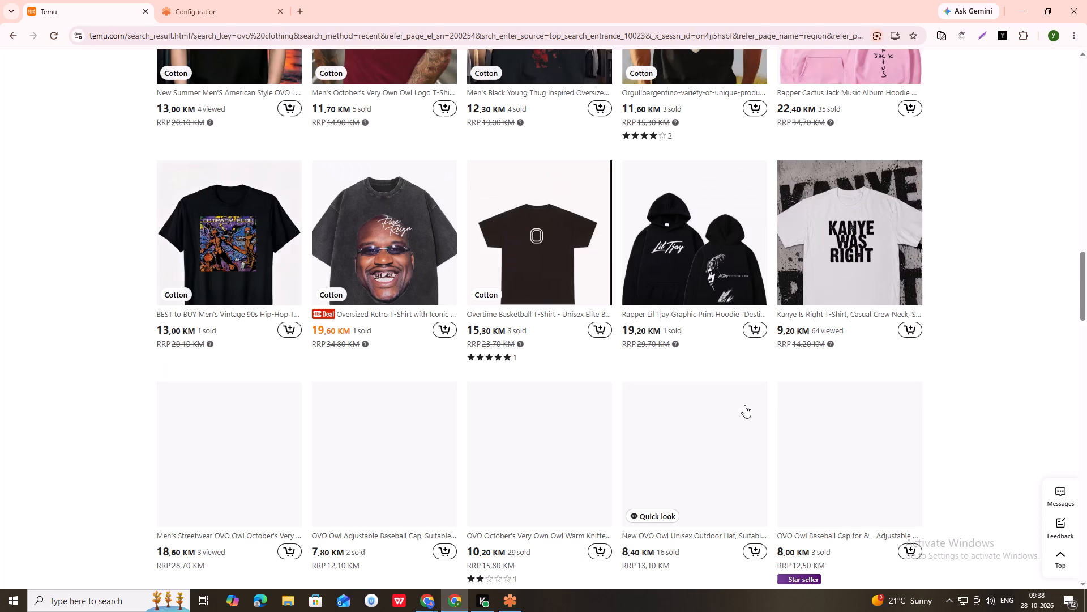
scroll(744, 405, down, 17)
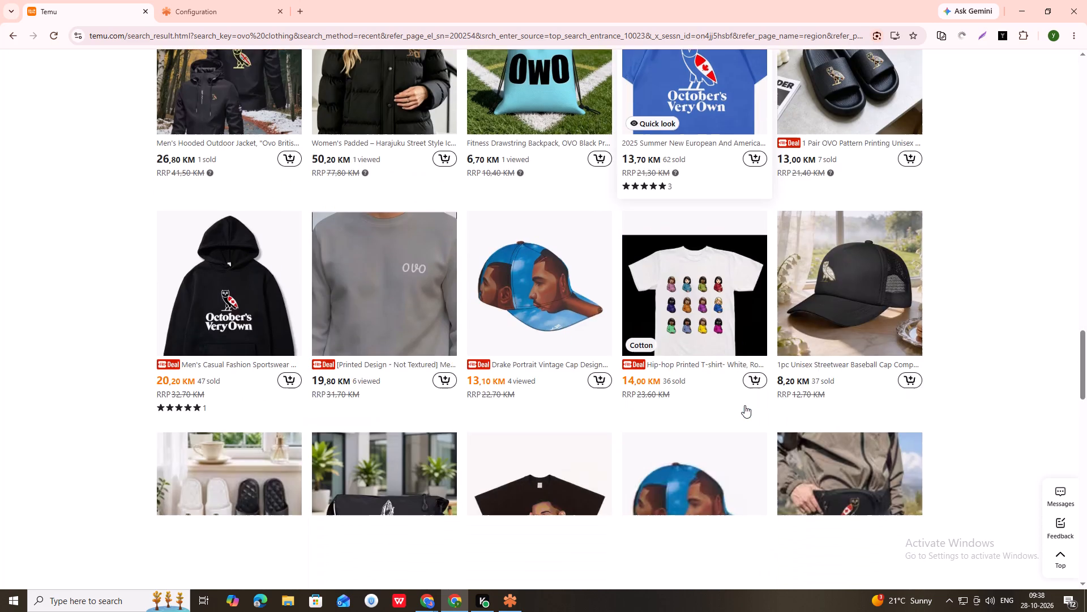
scroll(743, 401, down, 14)
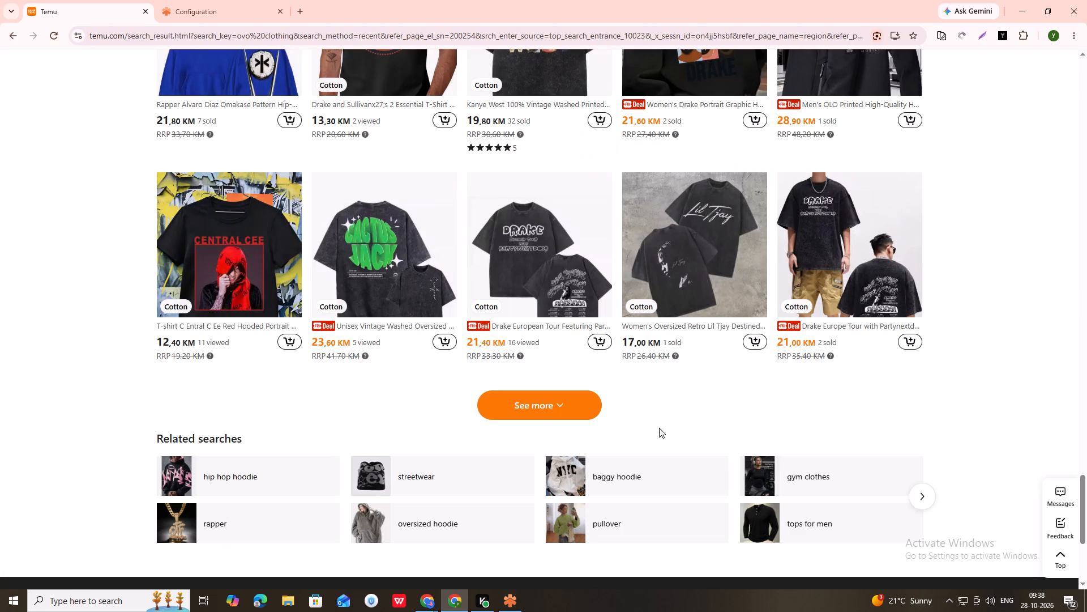
click(528, 407)
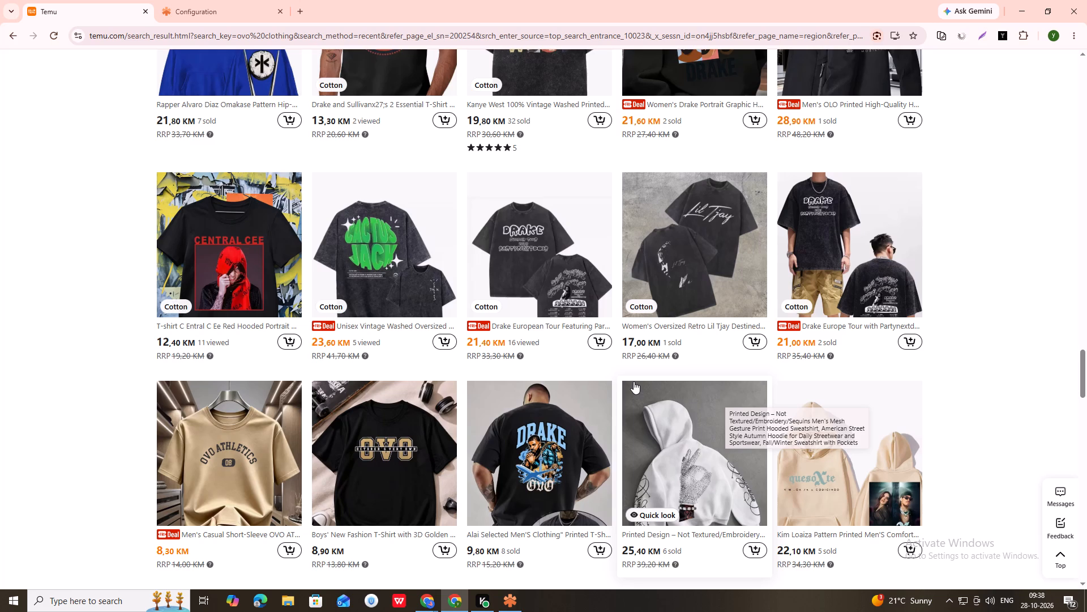
Examine the newly loaded results for OVO items and return to the start of the results.
scroll(496, 413, down, 8)
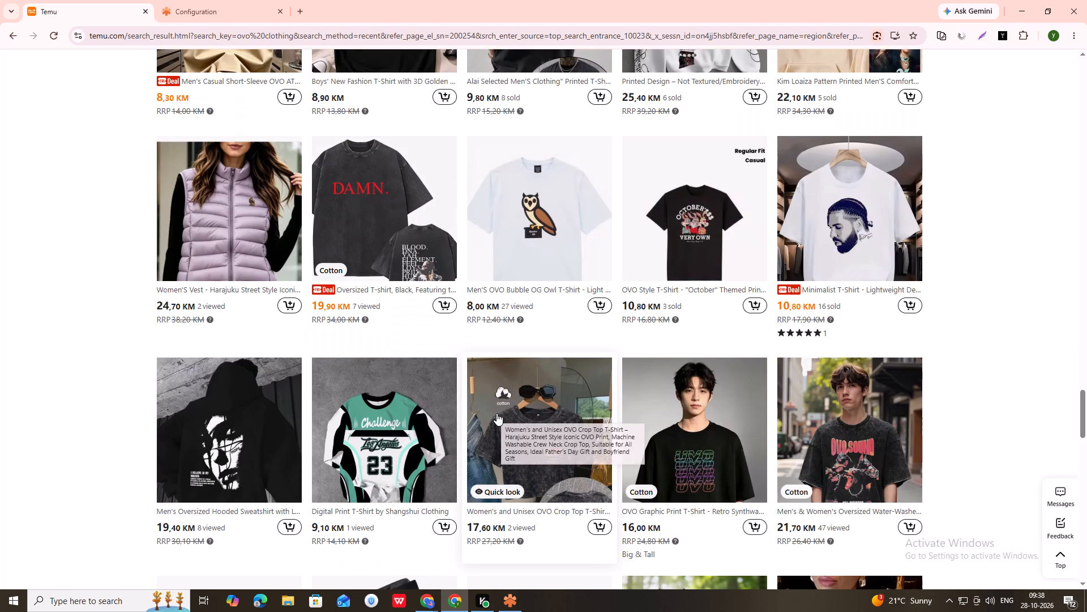
scroll(497, 413, down, 14)
scroll(500, 418, up, 1)
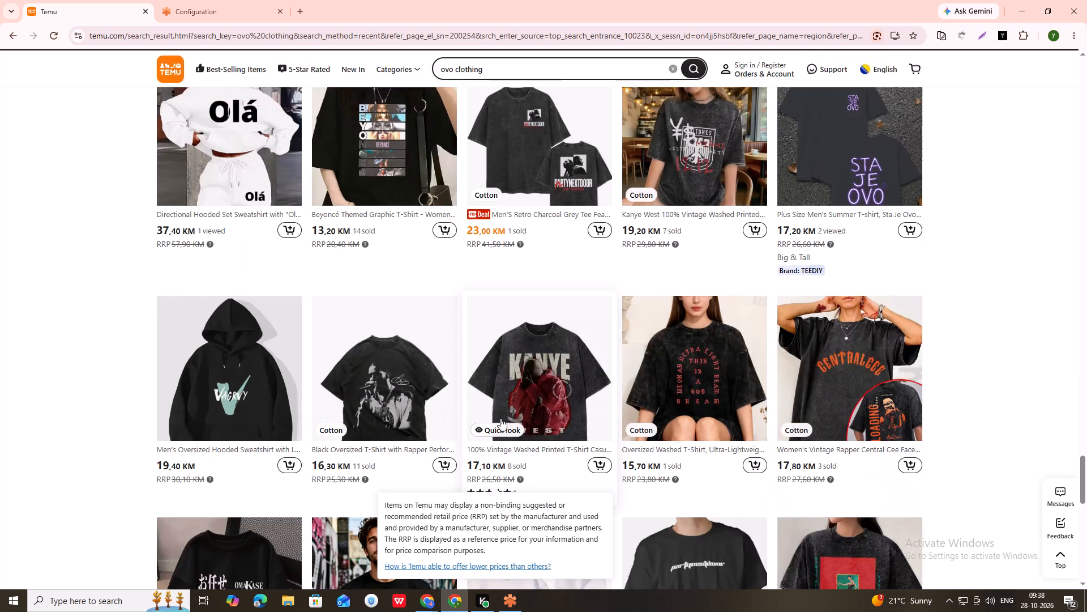
scroll(500, 418, up, 20)
scroll(500, 418, up, 20)
scroll(500, 418, up, 9)
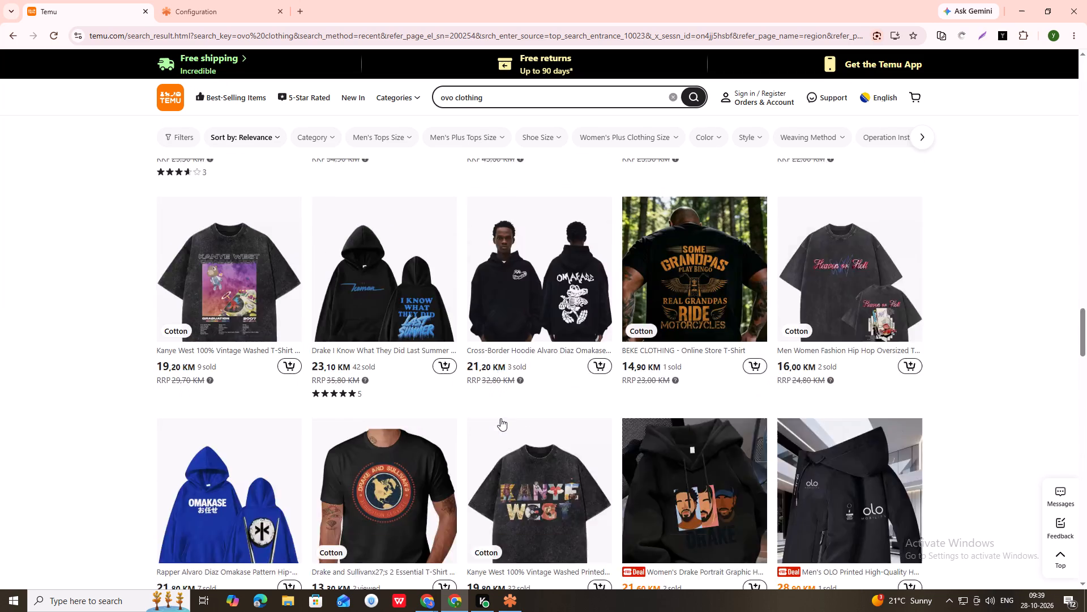
scroll(500, 418, up, 20)
scroll(500, 418, up, 20)
scroll(500, 418, up, 15)
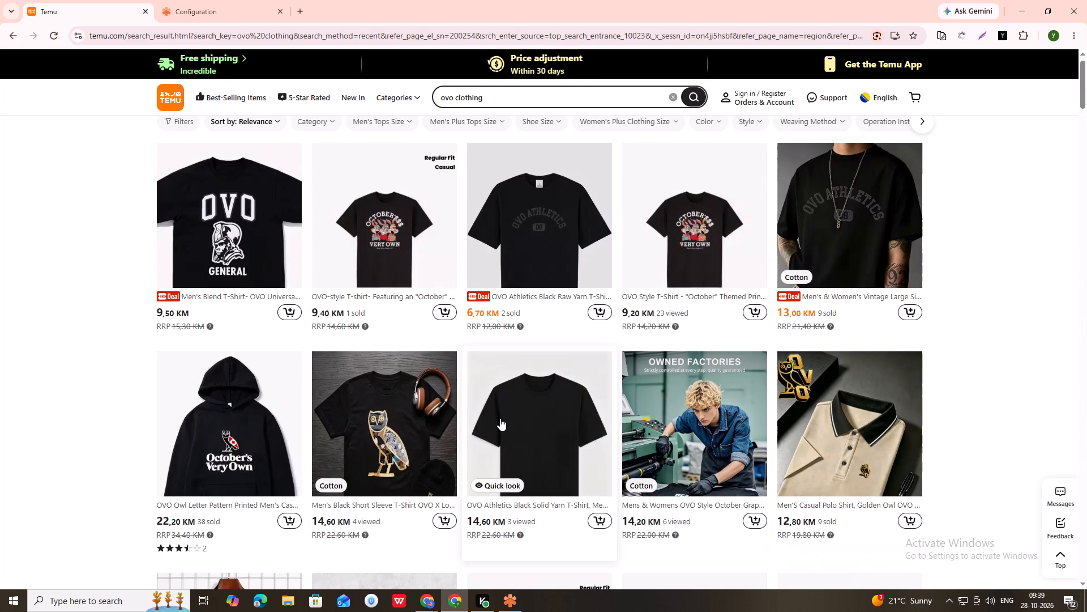
scroll(500, 418, up, 9)
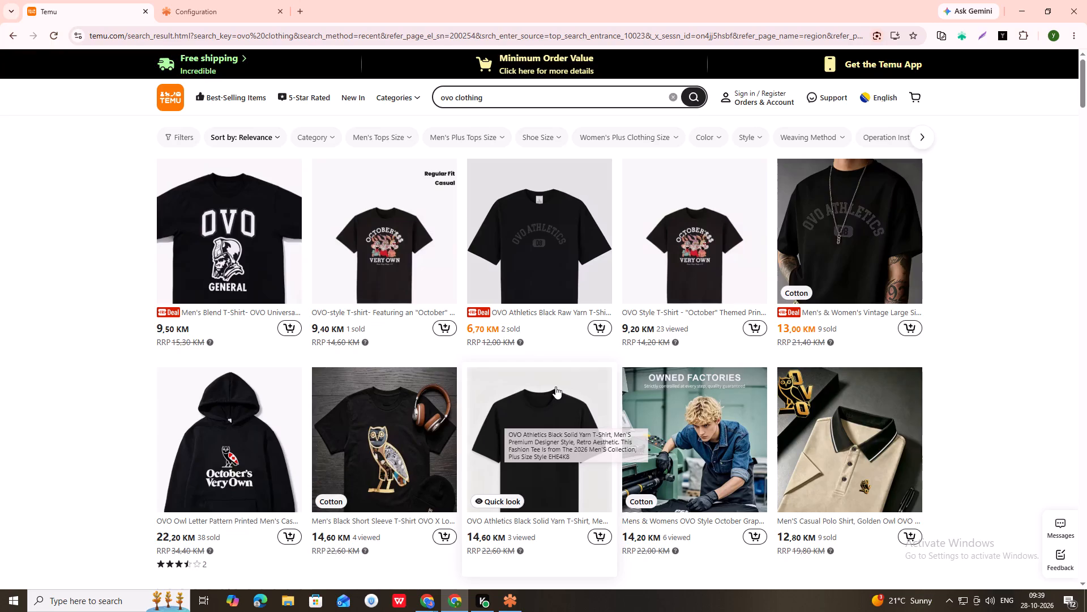
Copy the Temu link of the black Men's Blend T-Shirt with the OVO General print and paste it into Links row 102136.
right_click(245, 305)
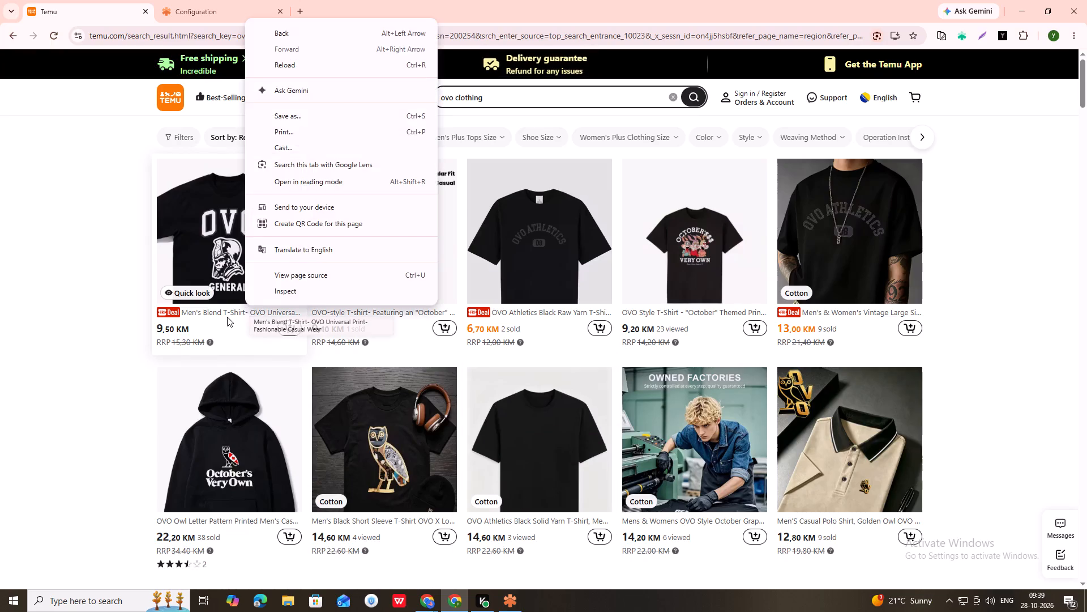
right_click(227, 316)
click(237, 431)
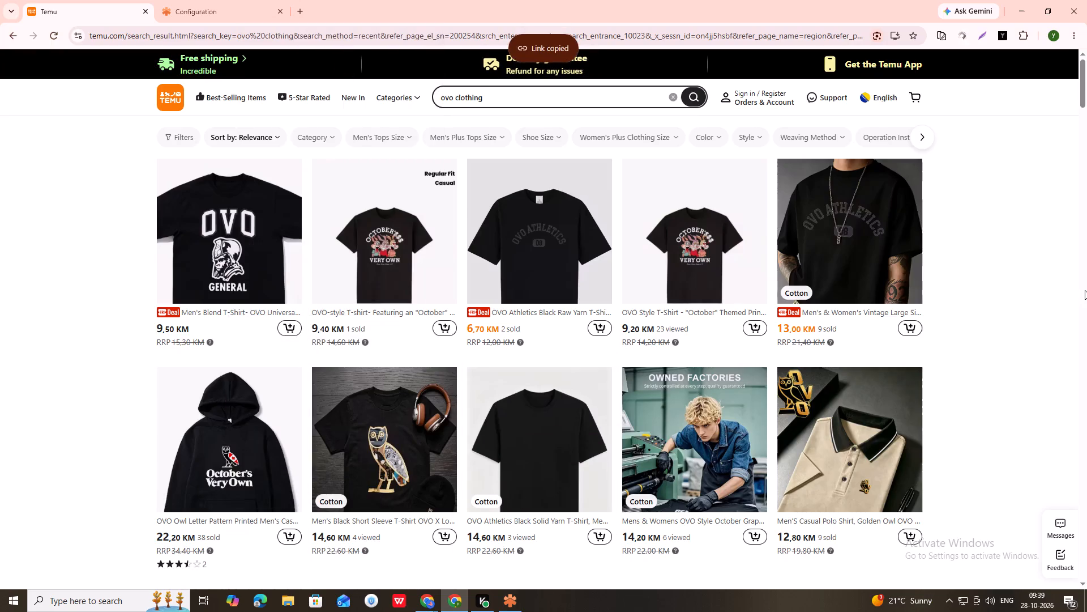
key(alt+Tab)
key(ctrl+v)
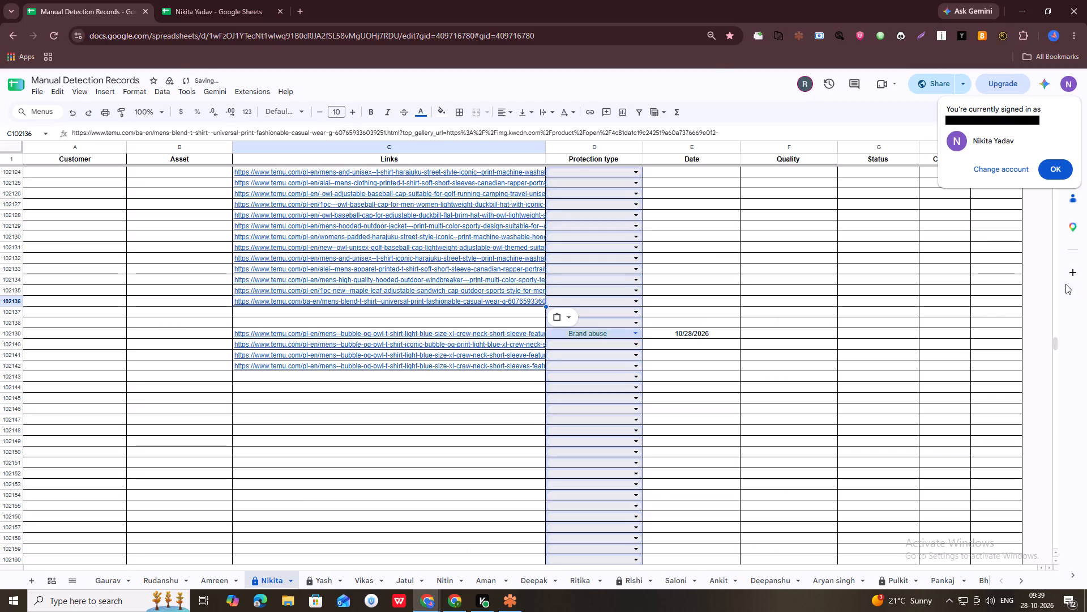
Insert eight blank rows at row 102137, above the Brand abuse links.
click(3, 316)
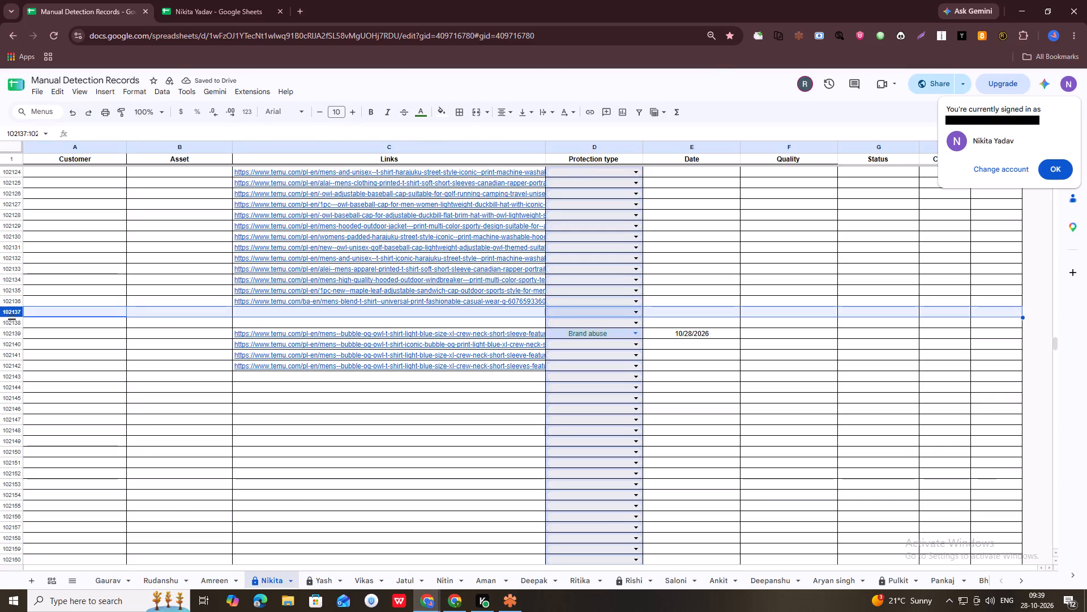
key(ctrl+alt+equal)
key(ctrl+alt+equal)
key(ctrl+alt+equal)
key(ctrl+alt+equal)
key(ctrl+alt+equal)
key(ctrl+alt+equal)
key(ctrl+alt+equal)
key(ctrl+alt+equal)
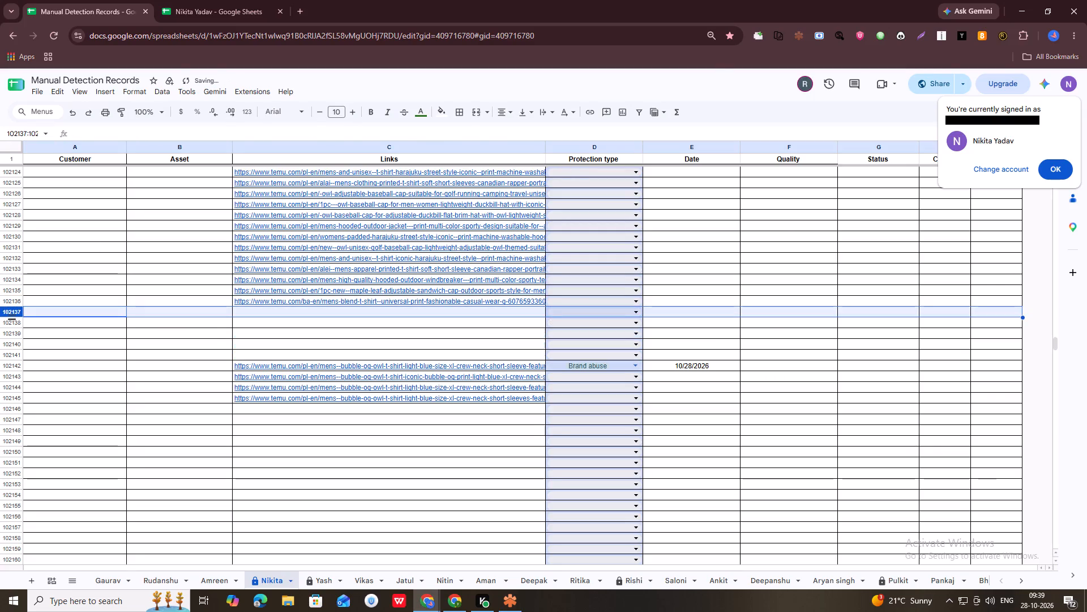
Insert seven more blank rows at row 102137, above the Brand abuse links.
key(ctrl+alt+equal)
key(ctrl+alt+equal)
key(ctrl+alt+equal)
key(ctrl+alt+equal)
key(ctrl+alt+equal)
key(ctrl+alt+equal)
key(ctrl+alt+equal)
Copy the Temu link of the OVO Athletics Black Raw Yarn T-Shirt and paste it into Links row 102137.
key(Right)
key(Right)
key(Right)
key(Left)
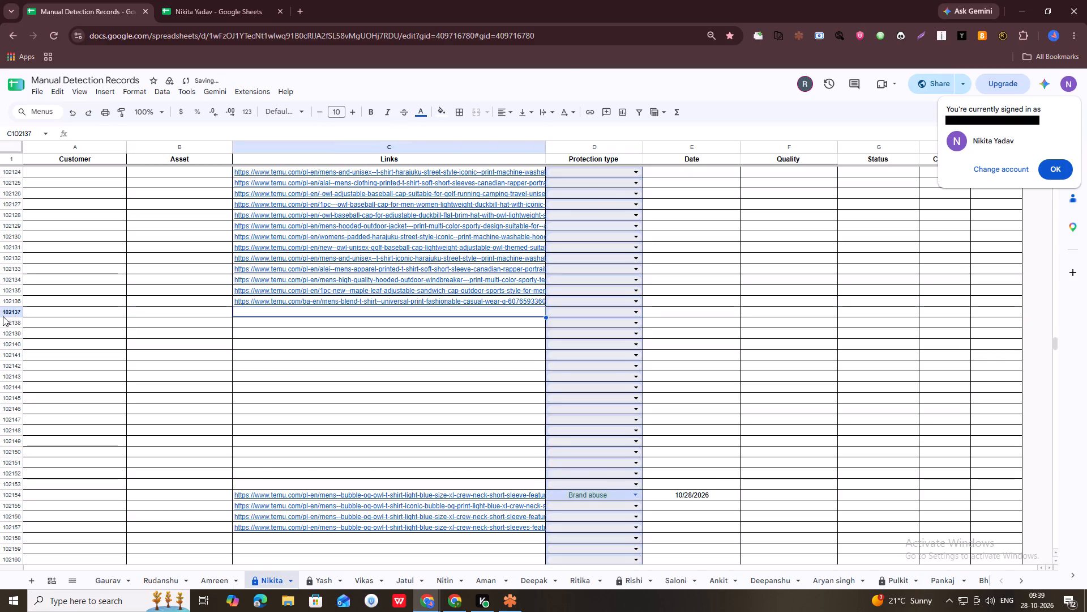
key(alt+Tab)
key(Down)
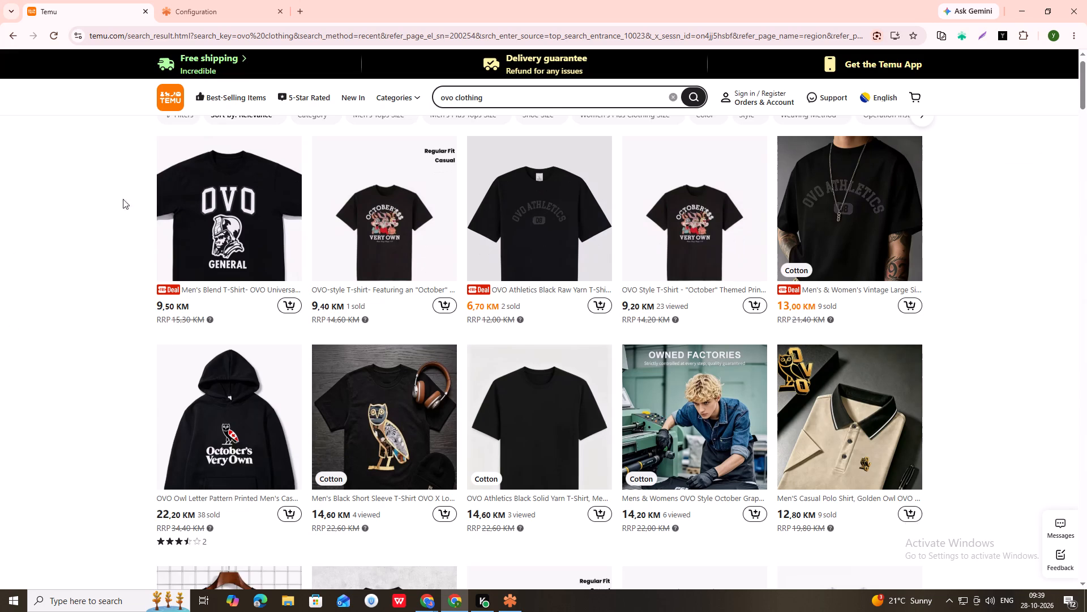
right_click(540, 292)
click(563, 415)
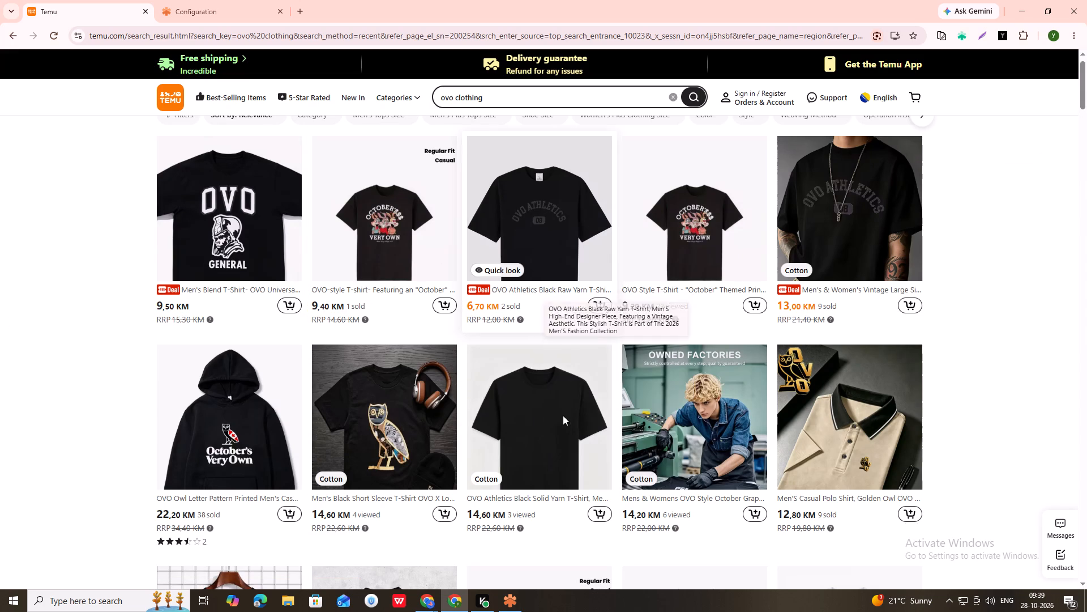
key(alt+Tab)
key(ctrl+v)
key(Down)
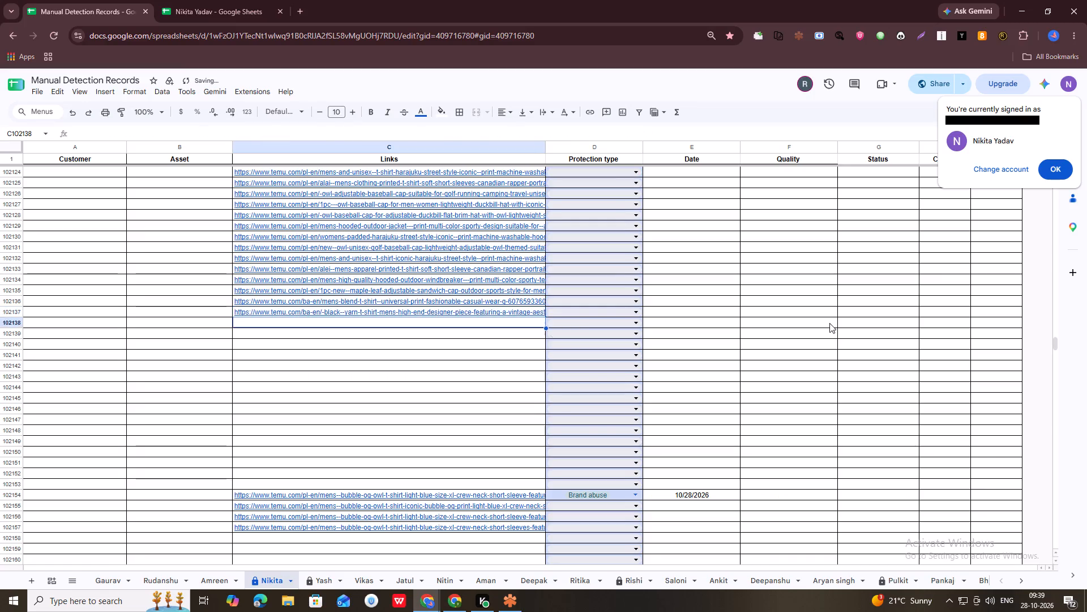
Copy the link of the Men's & Women's Vintage Large Size OVO Athletics T-shirt and paste it into Links row 102138.
key(alt+Tab)
key(Right)
right_click(870, 290)
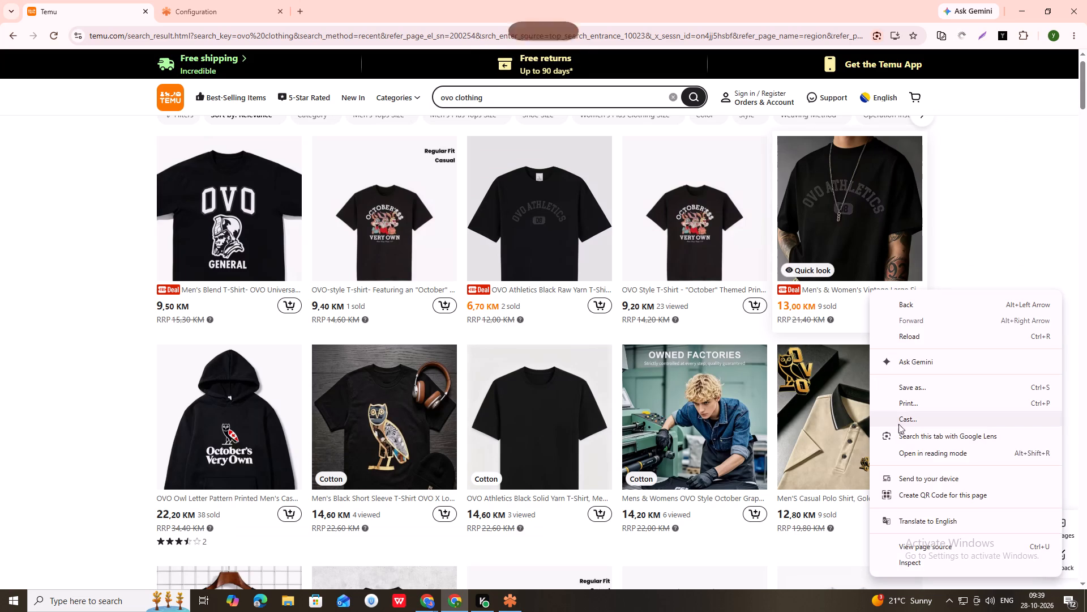
right_click(845, 290)
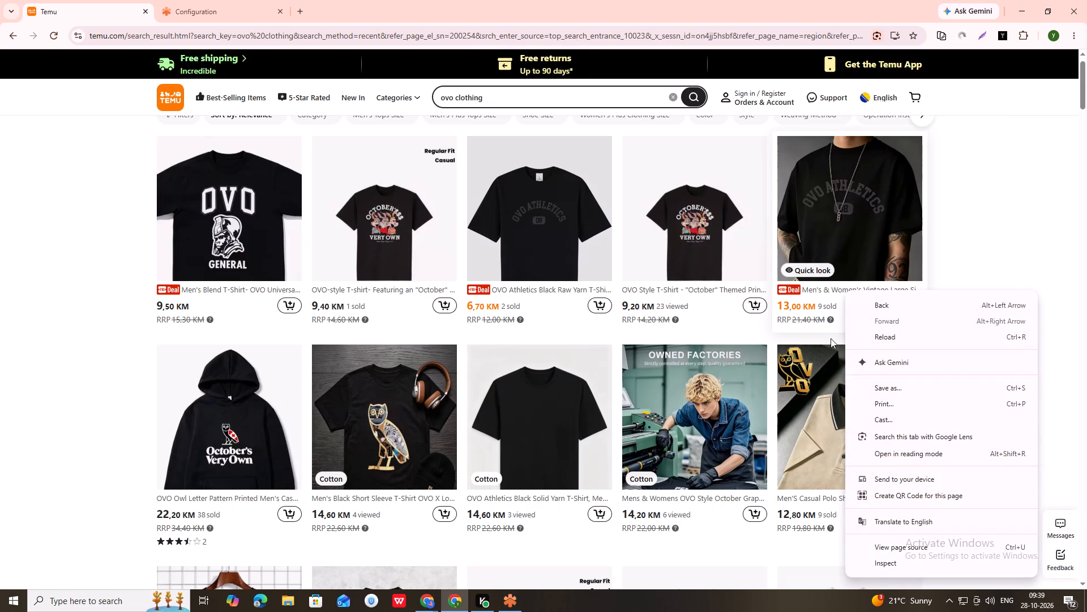
right_click(835, 294)
click(887, 415)
key(alt+Tab)
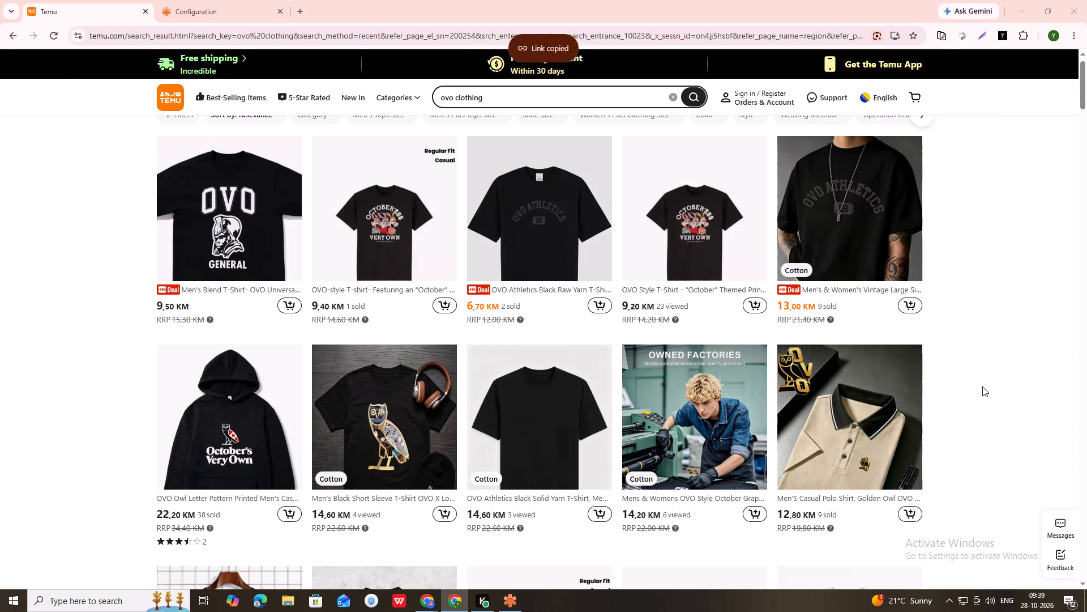
key(ctrl+v)
key(Down)
Copy the link of the Men's Black Short Sleeve T-Shirt OVO X Logo and paste it into Links row 102139.
key(alt+Tab)
key(Down)
scroll(571, 433, down, 3)
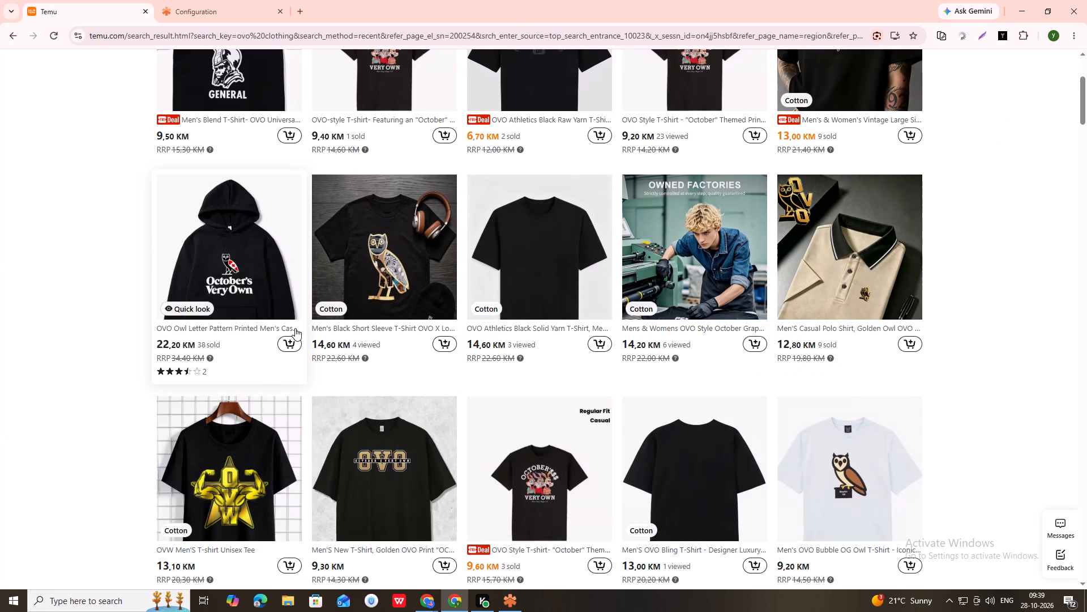
right_click(391, 328)
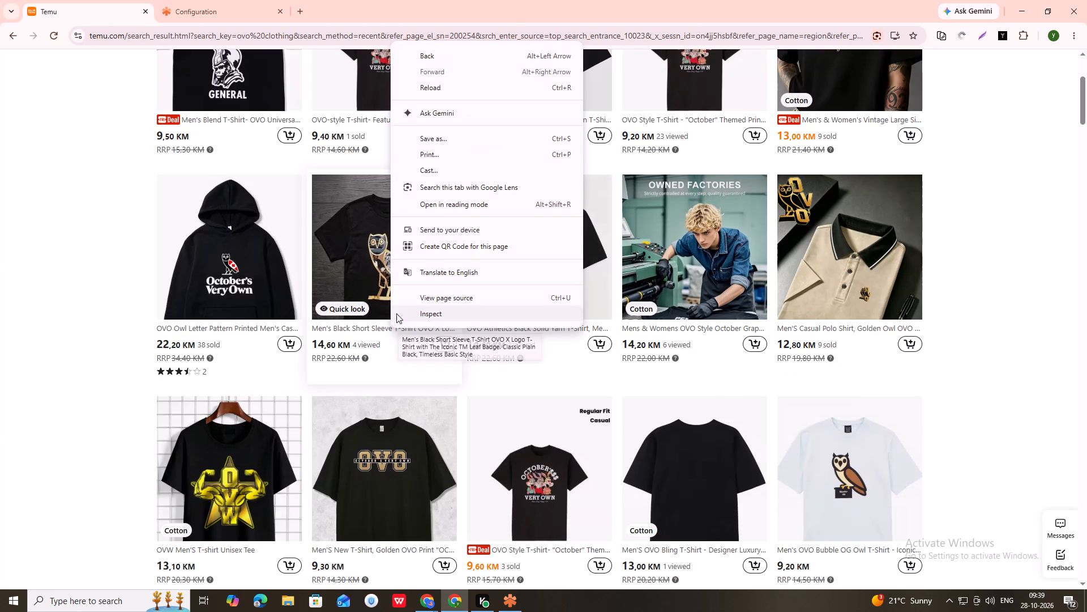
right_click(384, 331)
click(405, 447)
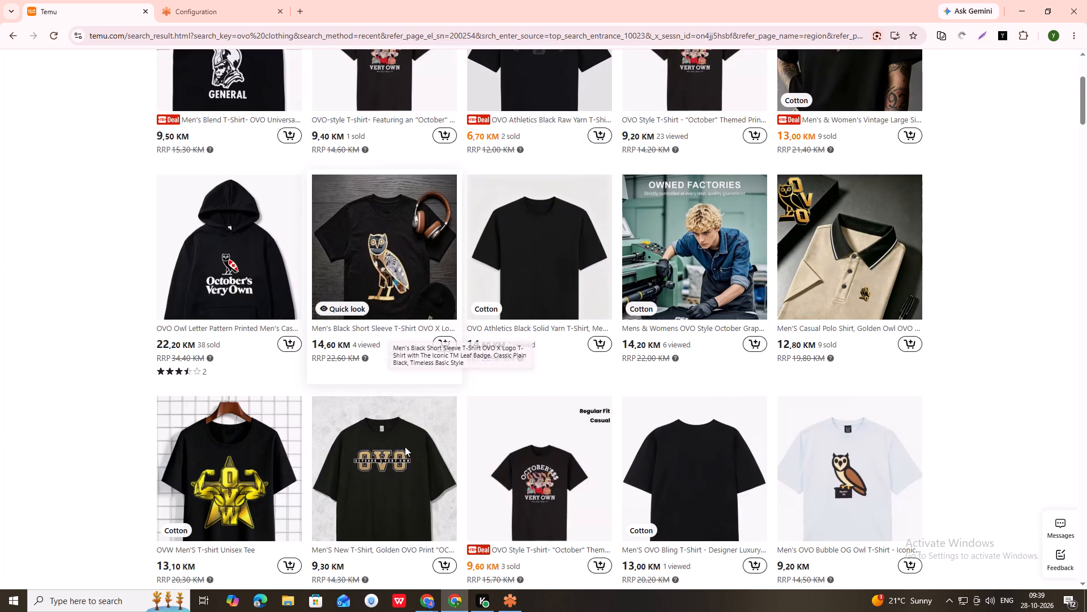
key(alt+Tab)
key(ctrl+v)
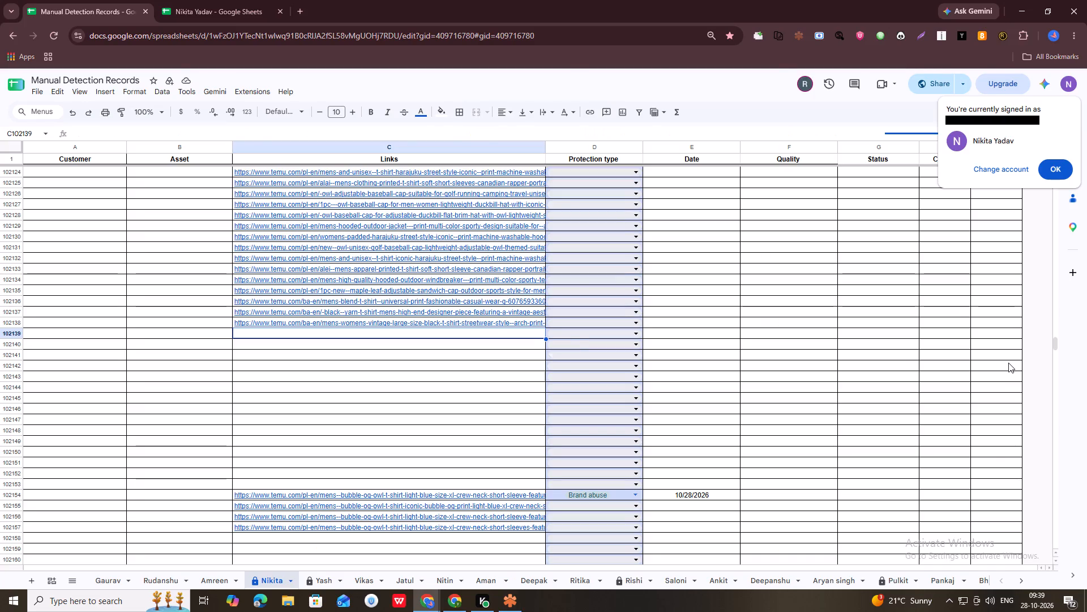
key(Down)
Copy the link of the Men's Casual Polo Shirt with the golden OVO owl and paste it into Links row 102140.
key(alt+Tab)
key(Right)
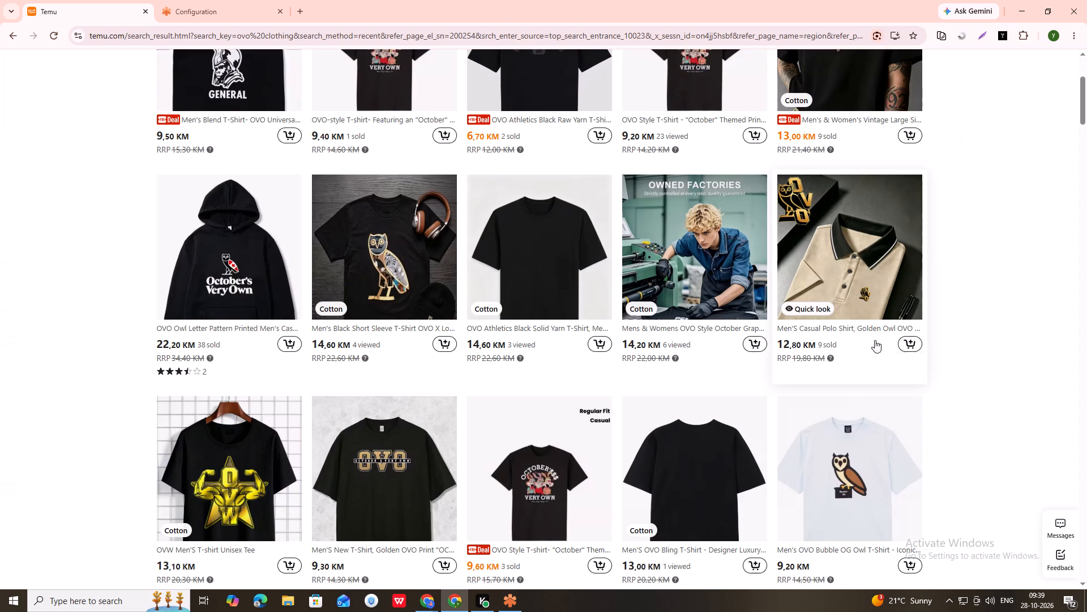
right_click(873, 335)
right_click(849, 329)
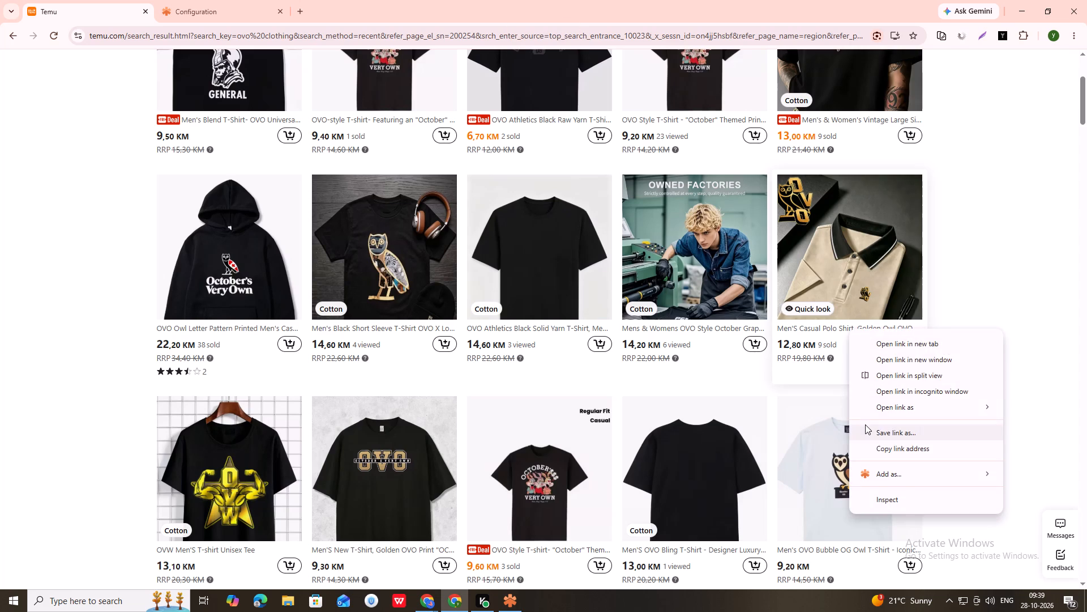
click(874, 443)
key(alt+Tab)
key(ctrl+v)
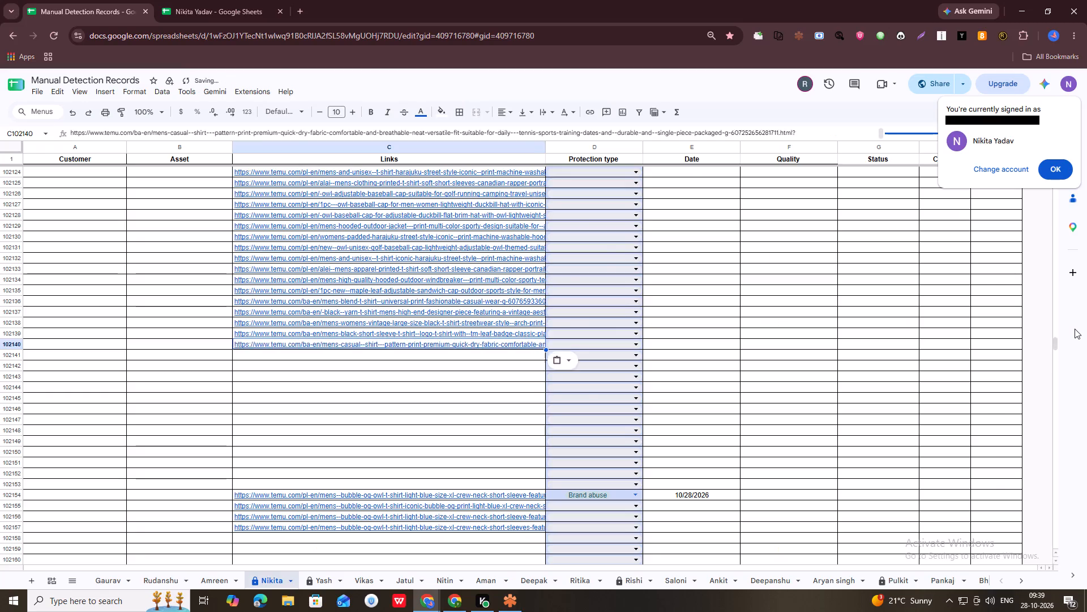
key(Down)
Copy the link of the Men's OVO Bubble OG Owl T-Shirt and paste it below the Brand abuse links in row 102158.
key(alt+Tab)
key(Down)
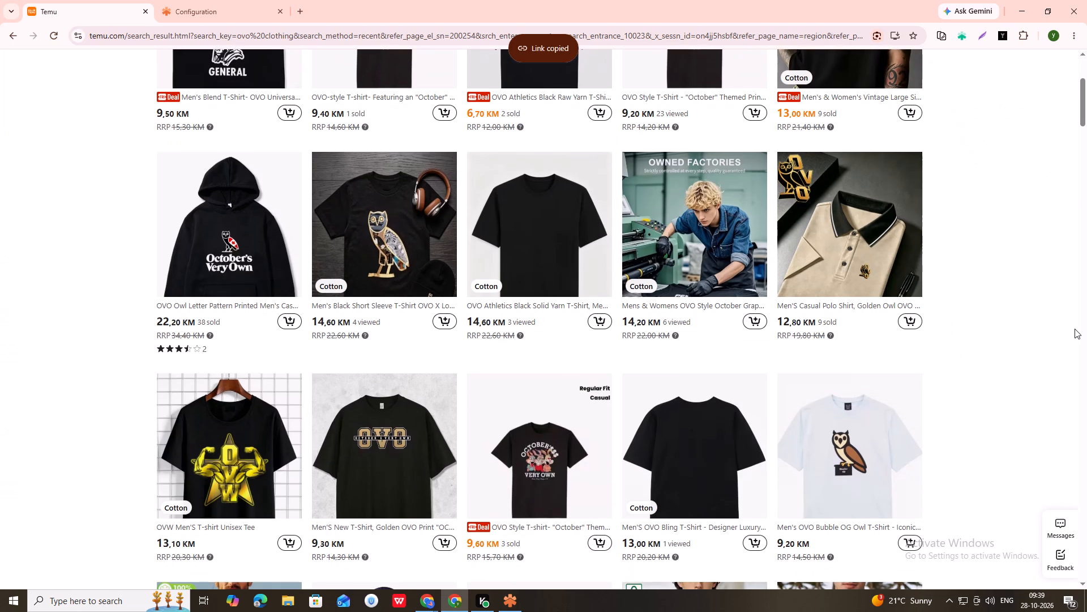
scroll(906, 283, down, 4)
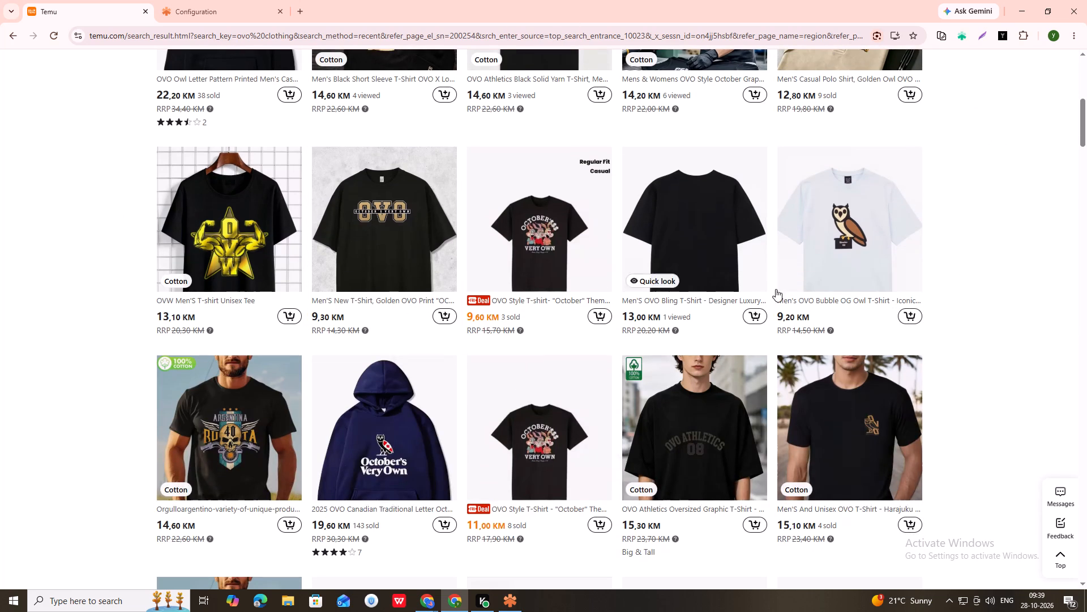
right_click(866, 305)
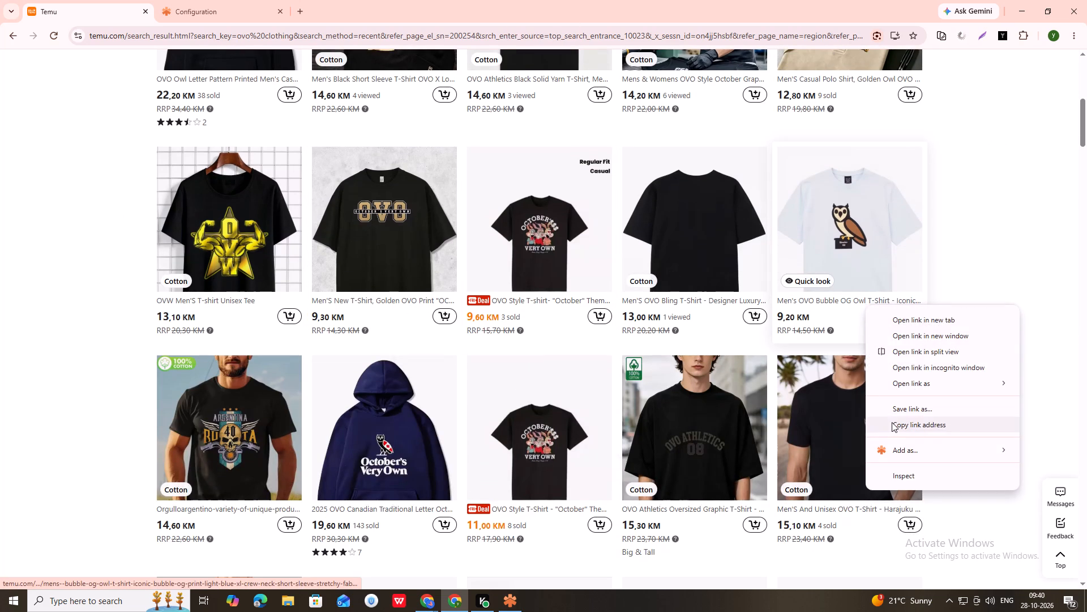
click(892, 422)
key(alt+Tab)
key(ctrl+Down)
key(ctrl+Down)
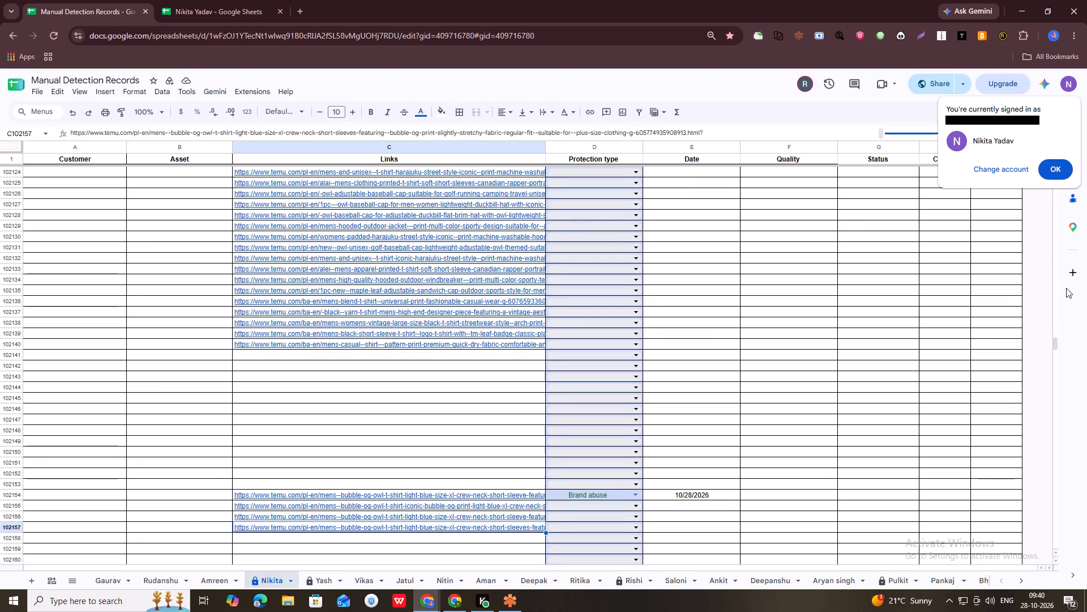
key(Down)
key(ctrl+v)
key(Down)
Copy the link of the OVO Athletics Oversized Graphic T-Shirt with number 08 and paste it into Links row 102141.
key(alt+Tab)
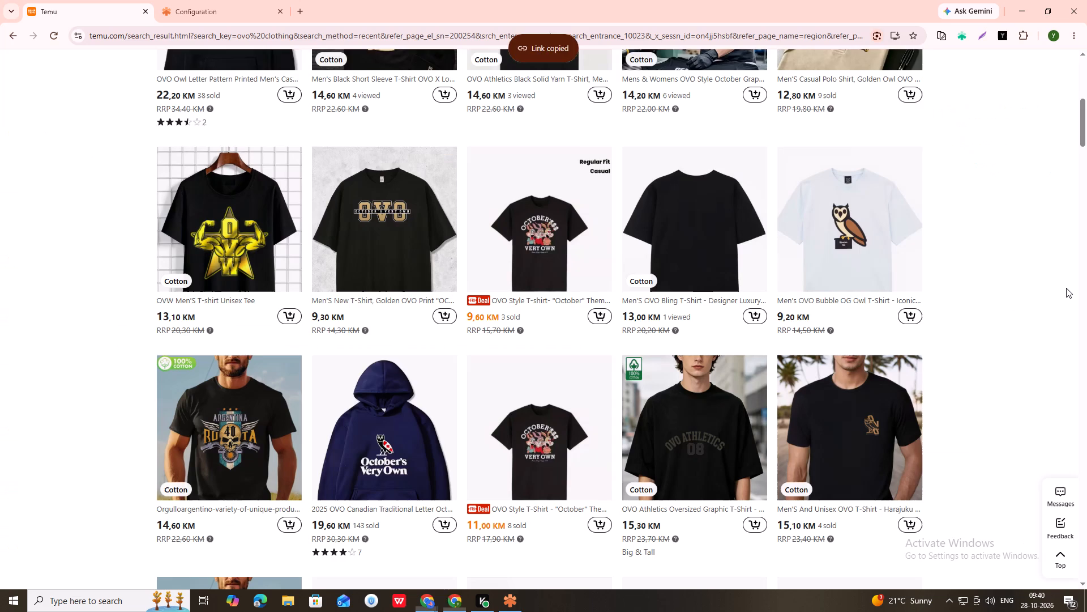
key(Down)
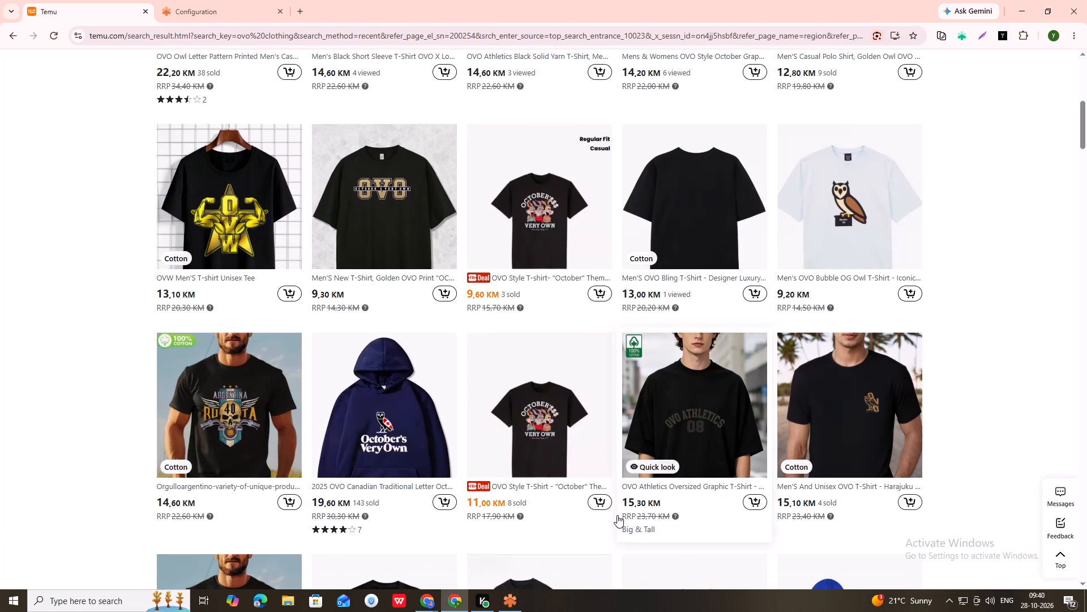
right_click(706, 486)
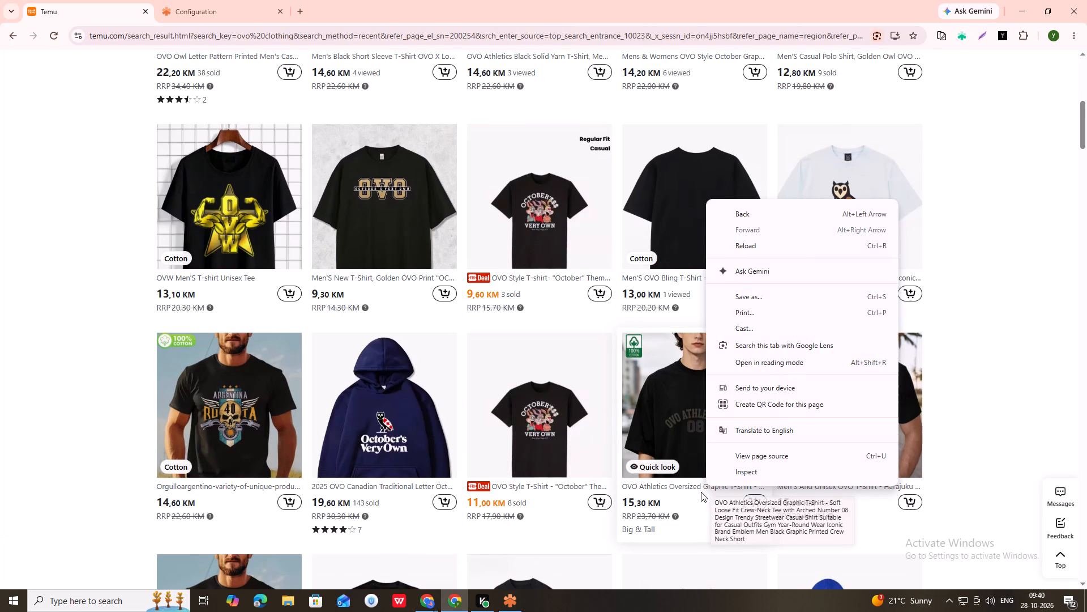
right_click(701, 492)
right_click(683, 487)
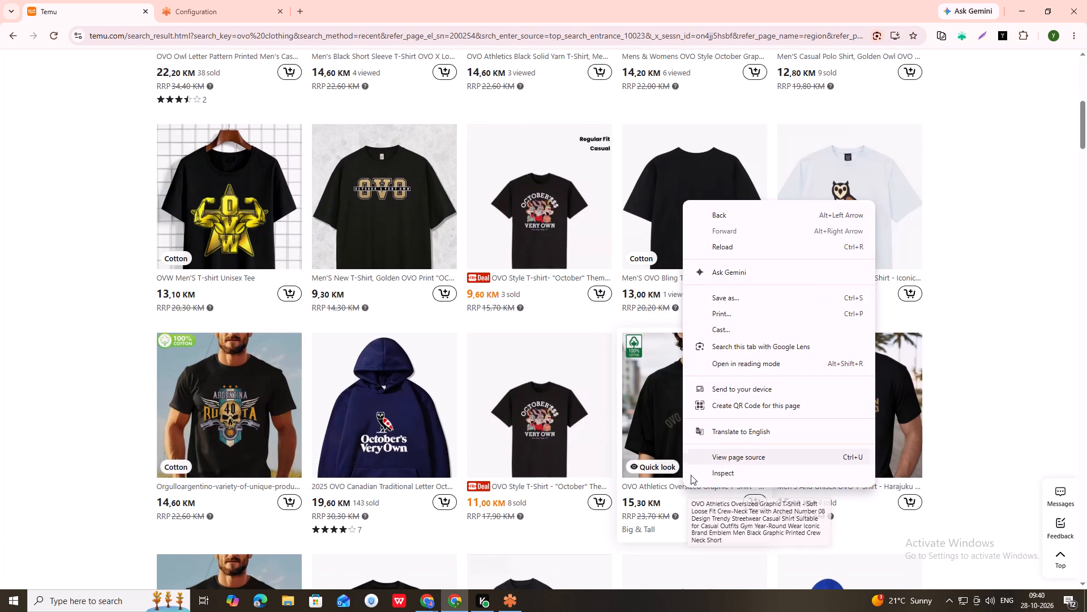
right_click(674, 496)
right_click(674, 496)
right_click(674, 492)
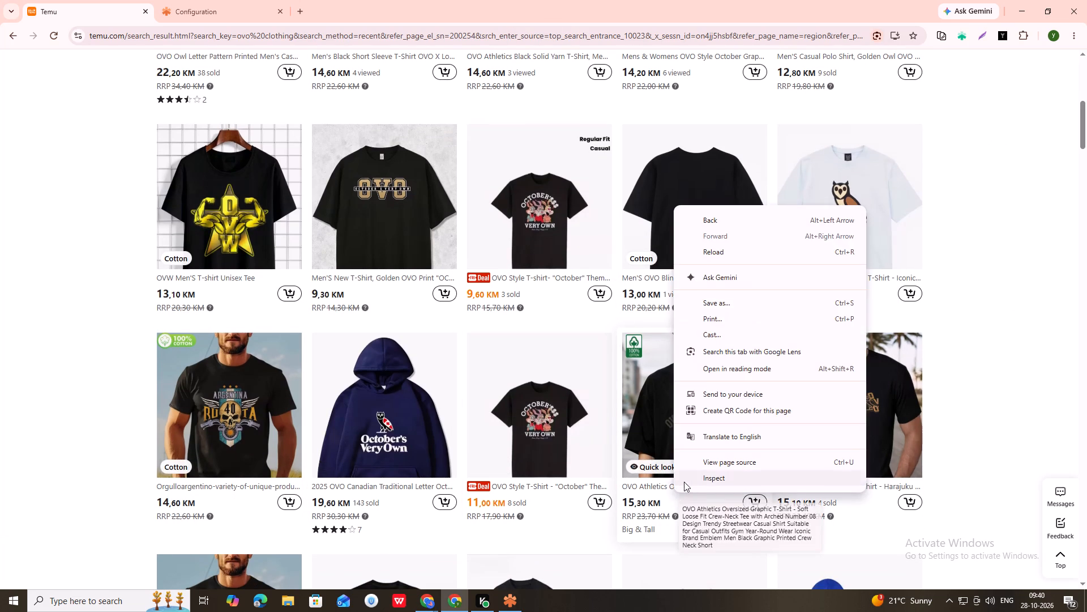
right_click(667, 488)
click(718, 423)
key(alt+Tab)
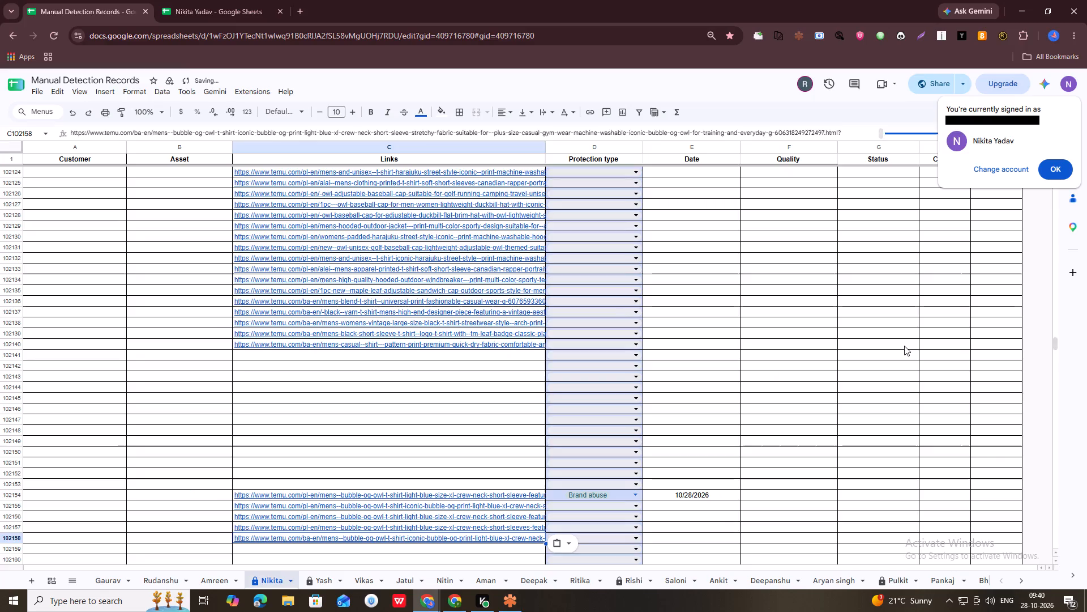
key(ctrl+Up)
key(ctrl+Up)
key(Down)
key(ctrl+v)
key(Down)
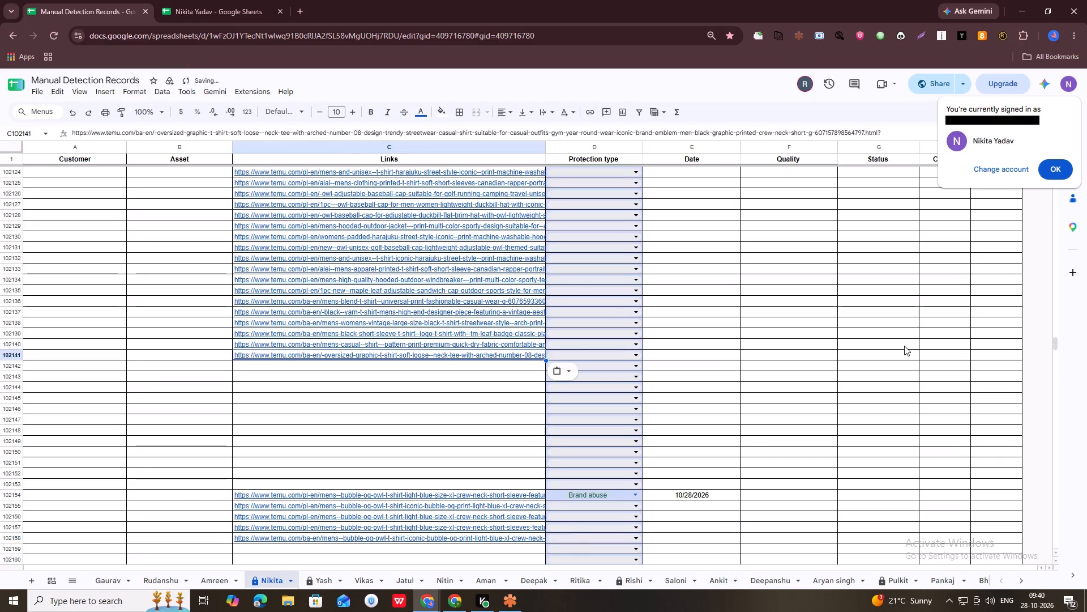
Copy the link of the Men's And Unisex OVO Harajuku T-Shirt and paste it into Links row 102142.
key(alt+Tab)
key(Right)
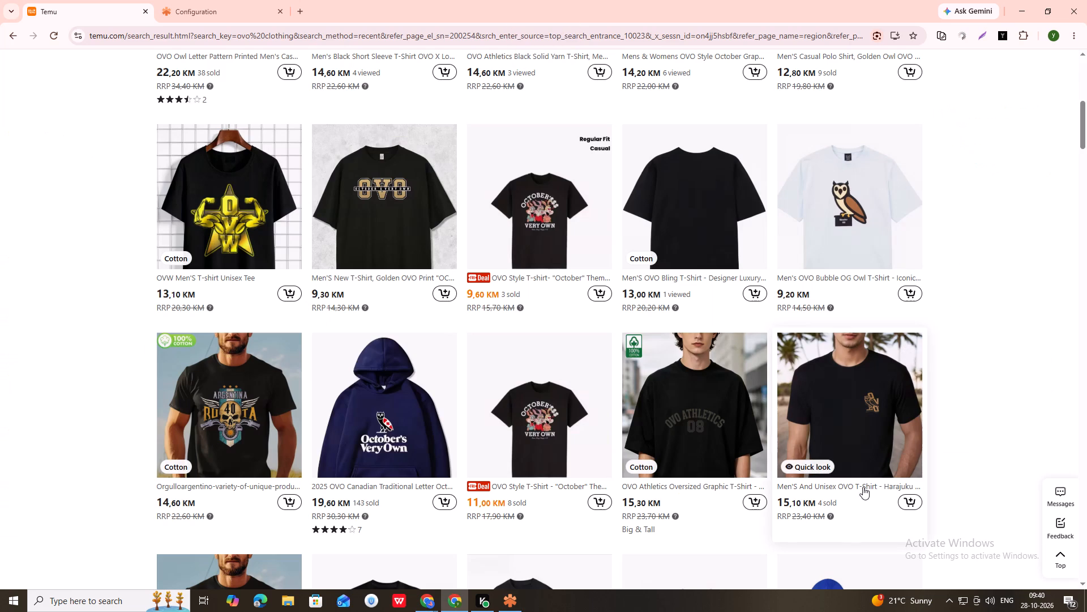
right_click(863, 487)
right_click(848, 492)
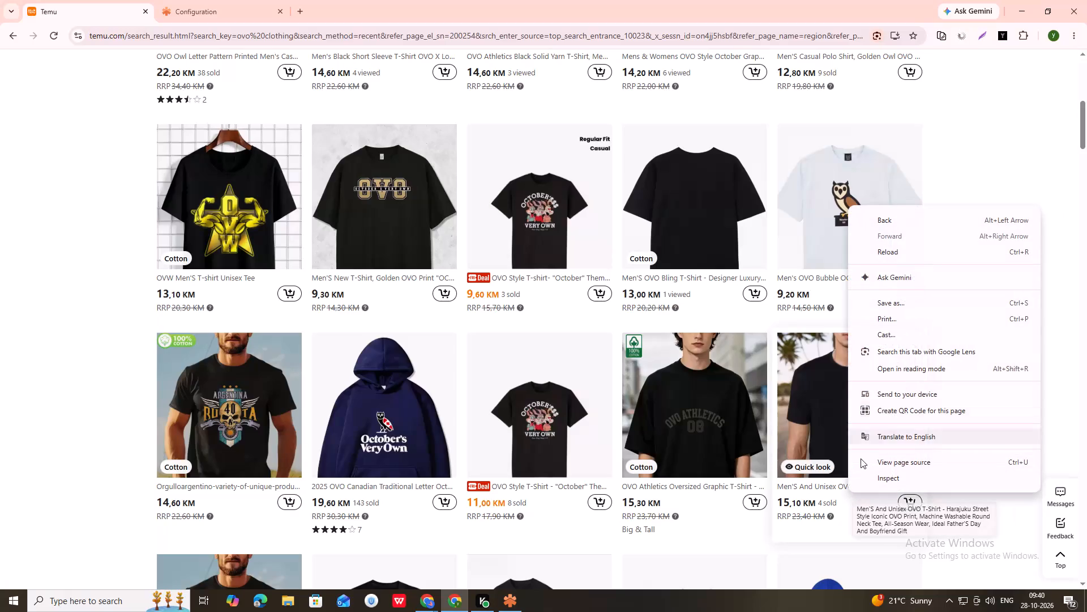
right_click(827, 488)
click(875, 420)
key(alt+Tab)
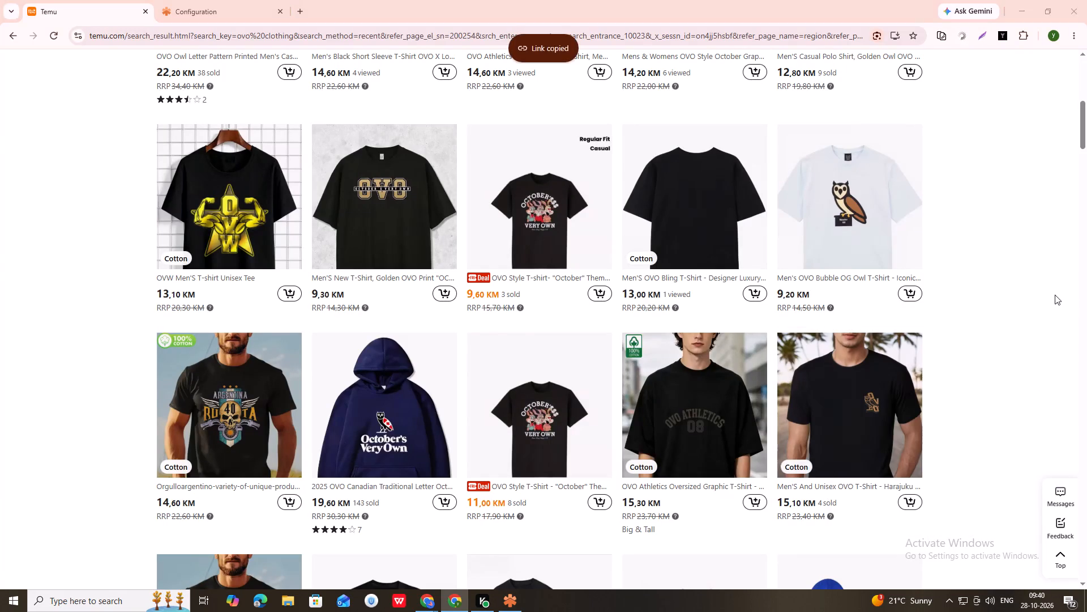
key(ctrl+v)
key(Down)
key(Tab)
key(Down)
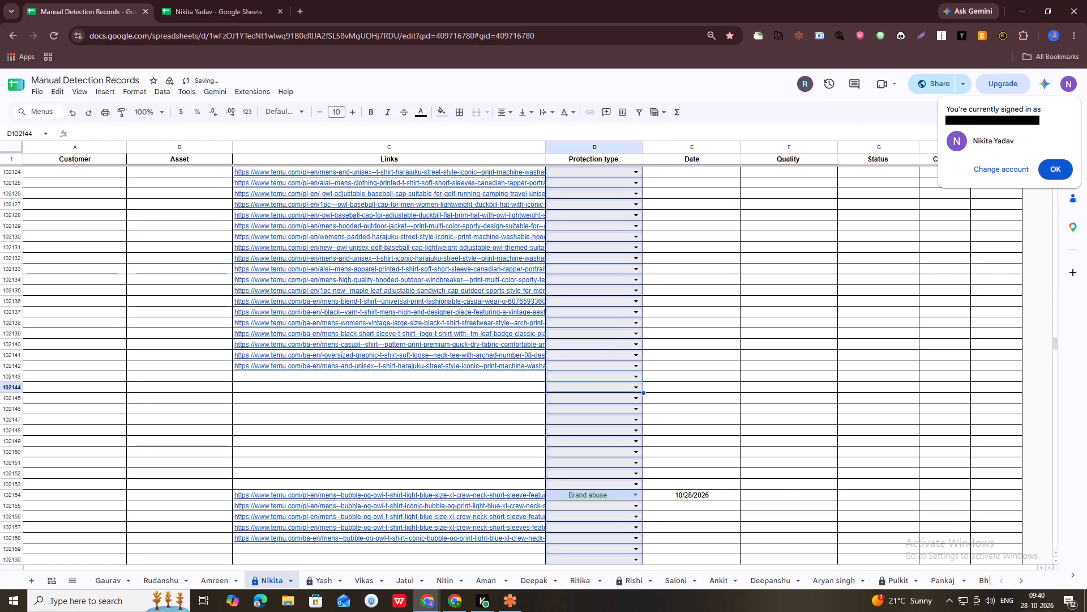
key(Up)
key(Left)
Copy the link of the white OVO Owl Adjustable Baseball Cap from the Temu results and paste it into Links row 102143.
key(alt+Tab)
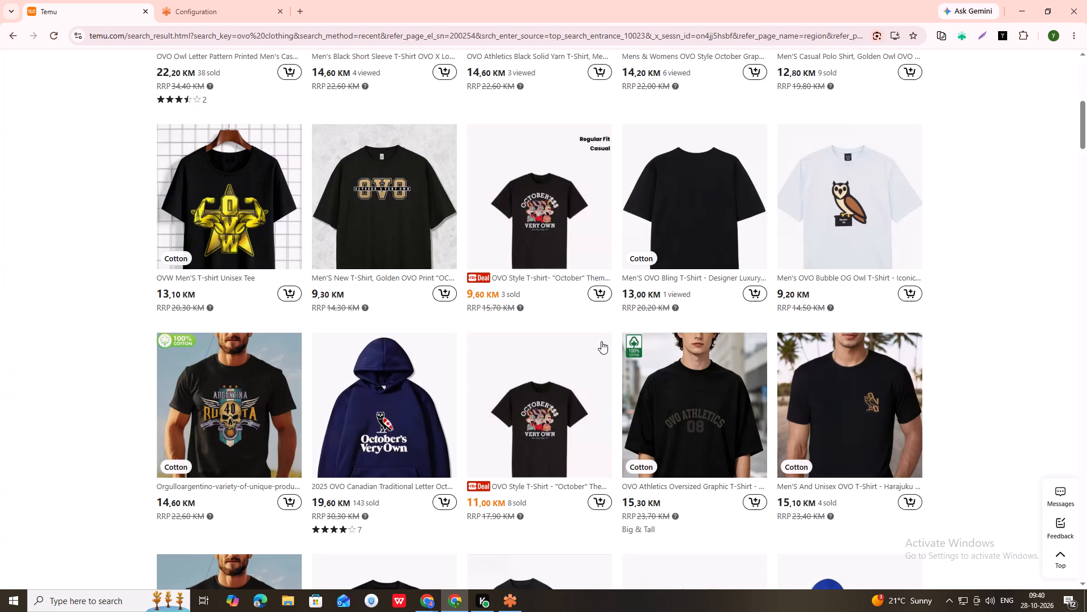
scroll(600, 341, down, 3)
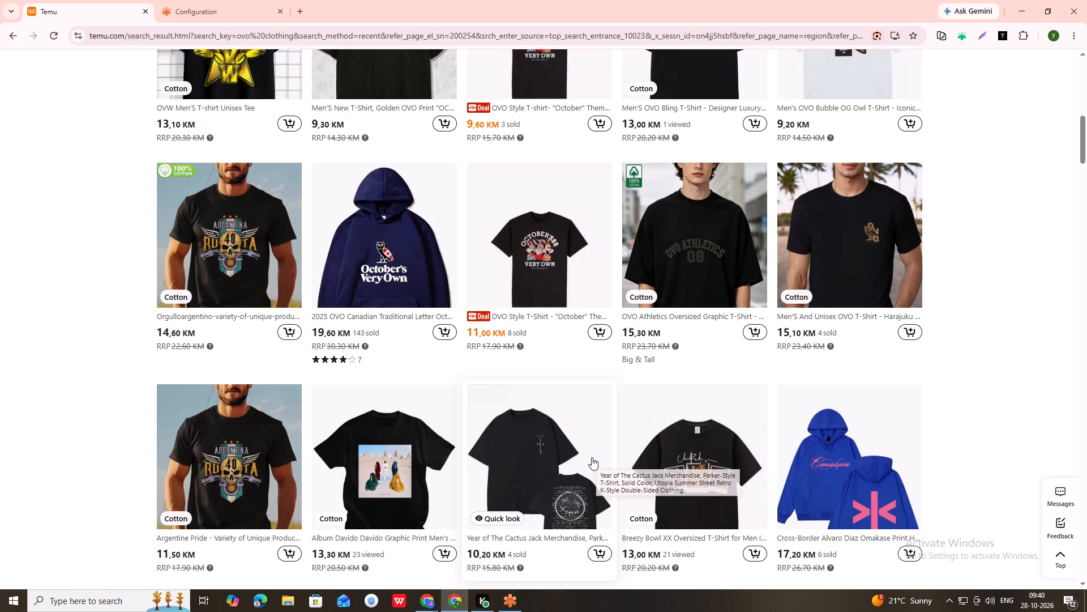
scroll(685, 449, down, 4)
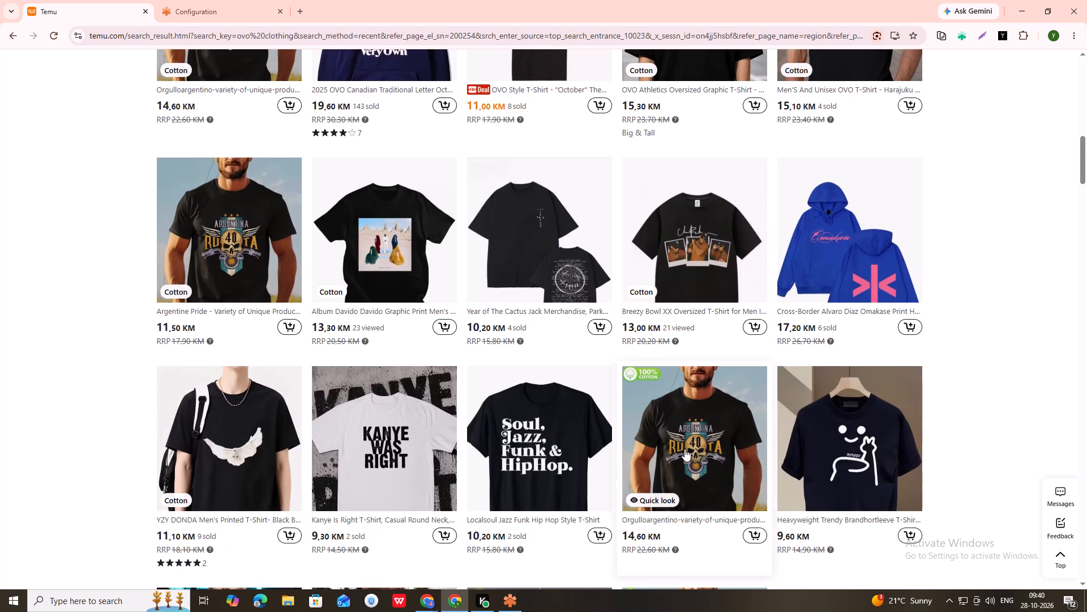
scroll(795, 401, down, 4)
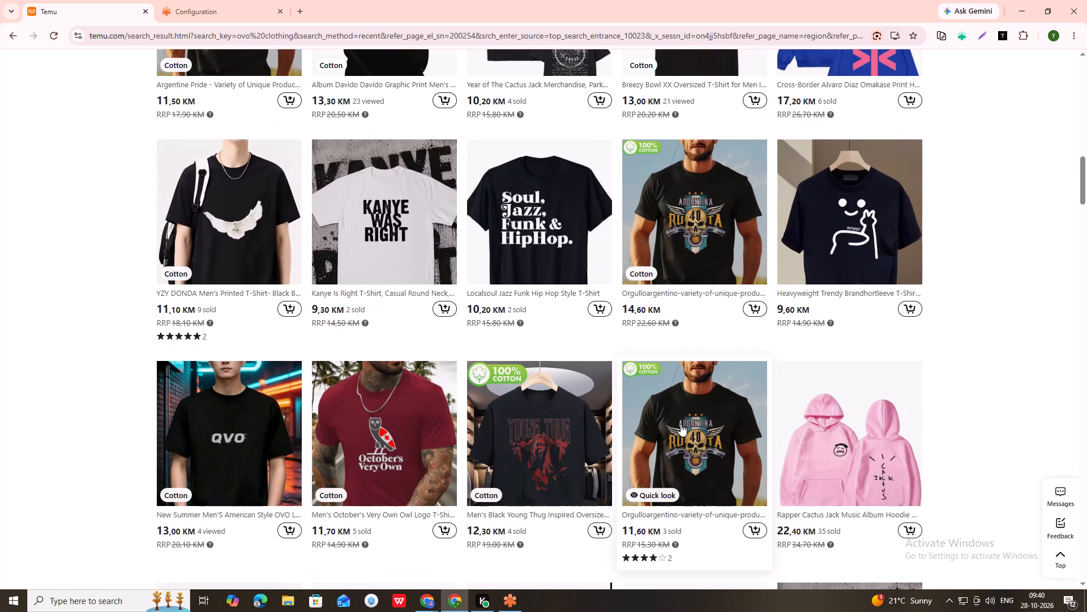
scroll(638, 421, down, 2)
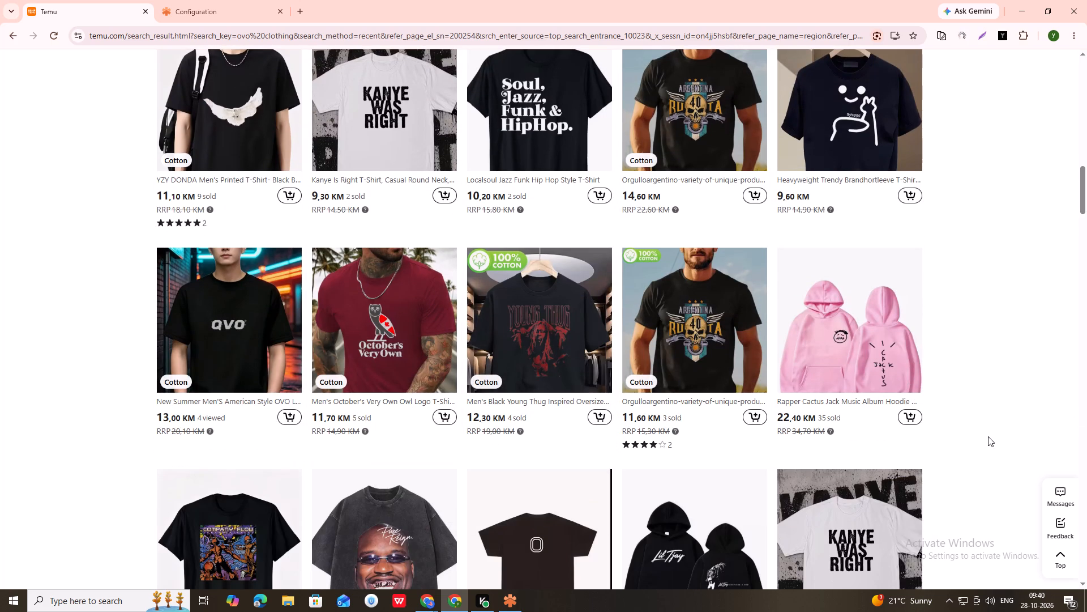
scroll(729, 424, down, 3)
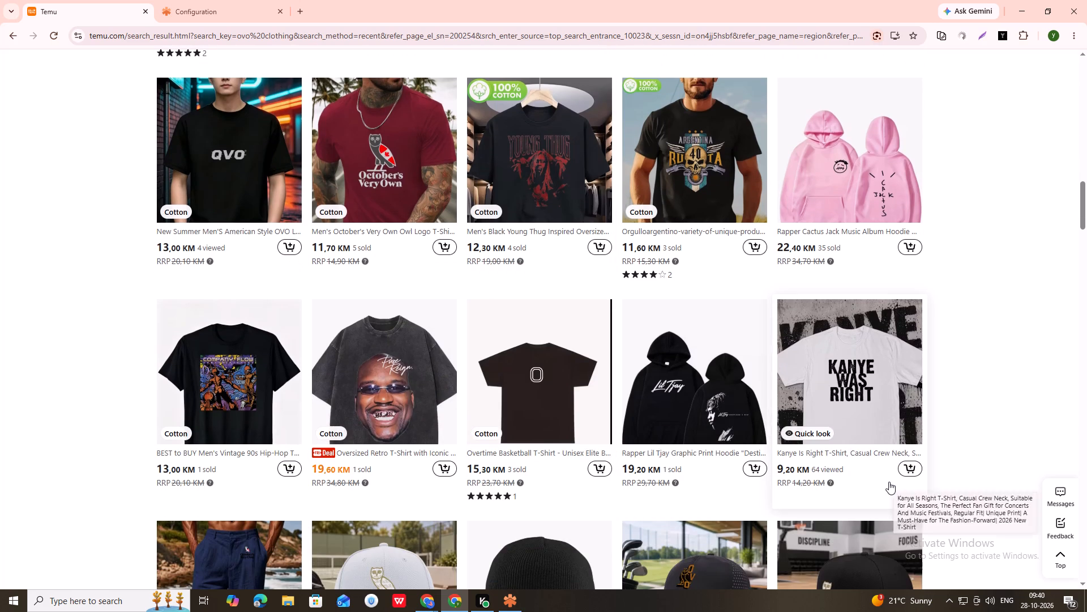
scroll(889, 482, down, 6)
right_click(405, 340)
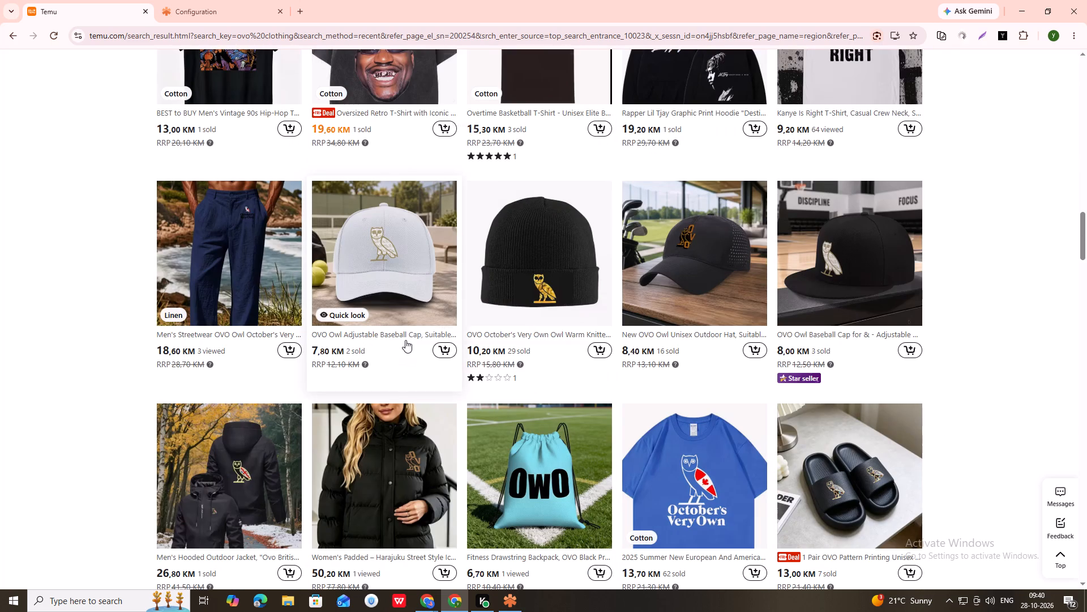
right_click(400, 337)
click(439, 454)
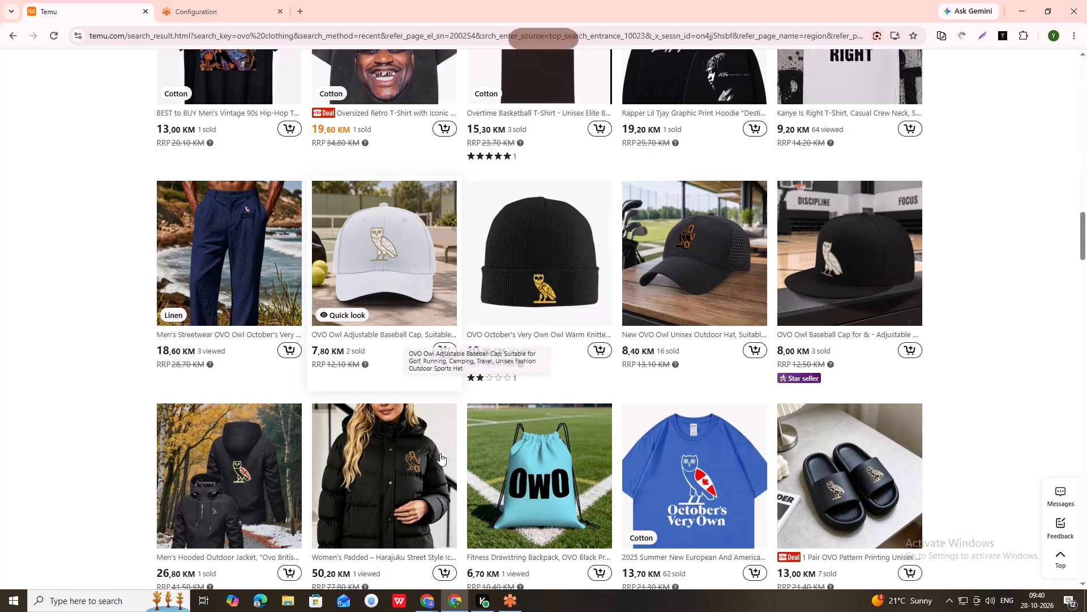
key(alt+Tab)
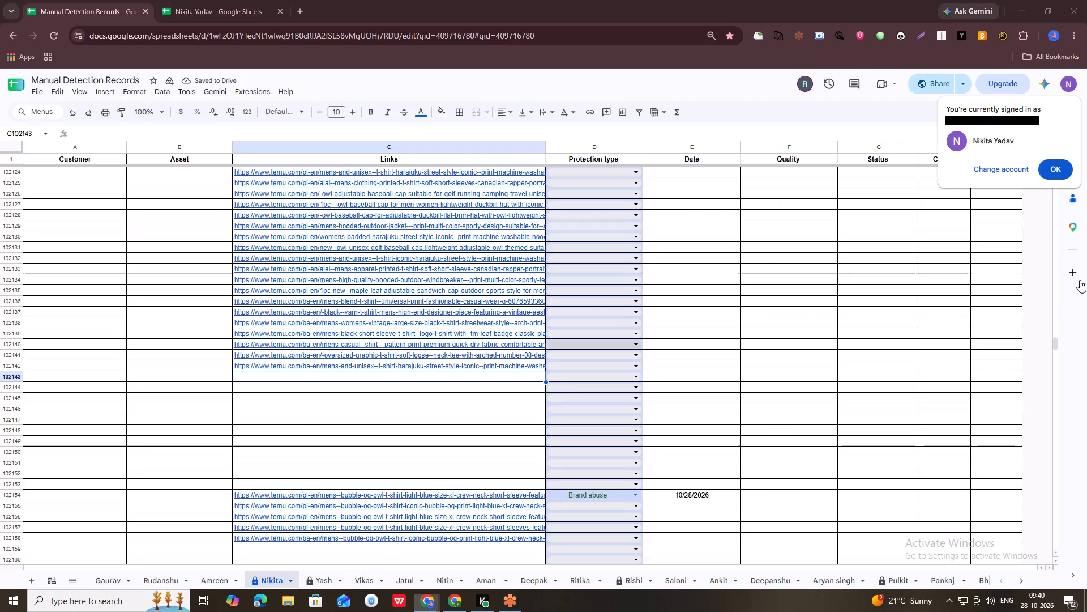
key(ctrl+v)
key(Down)
Copy the link of the New OVO Owl Unisex Outdoor Hat and paste it into Links row 102144.
key(alt+Tab)
key(Right)
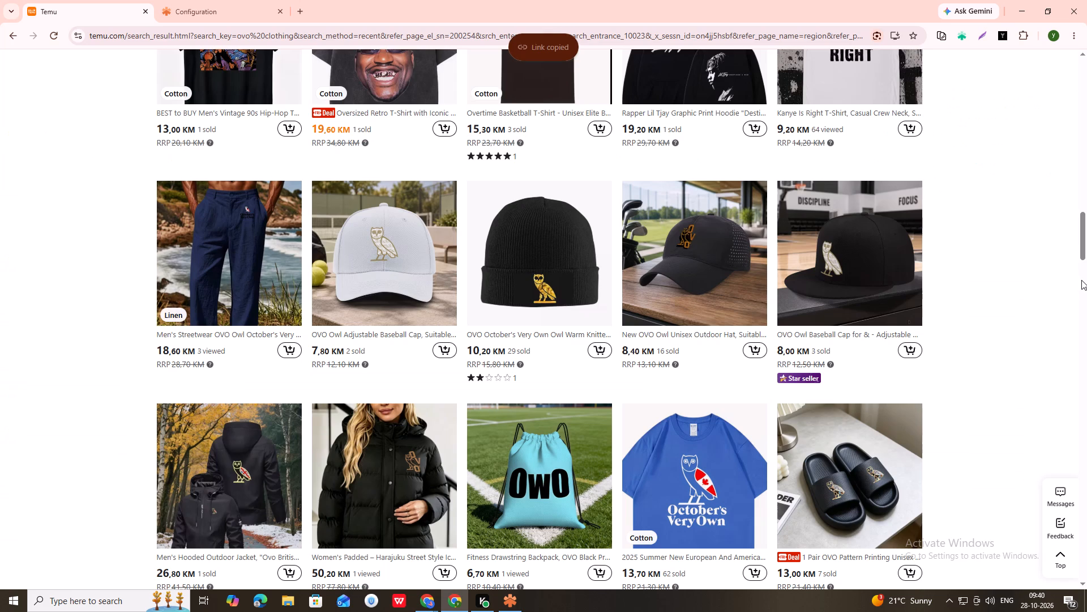
right_click(691, 335)
click(728, 456)
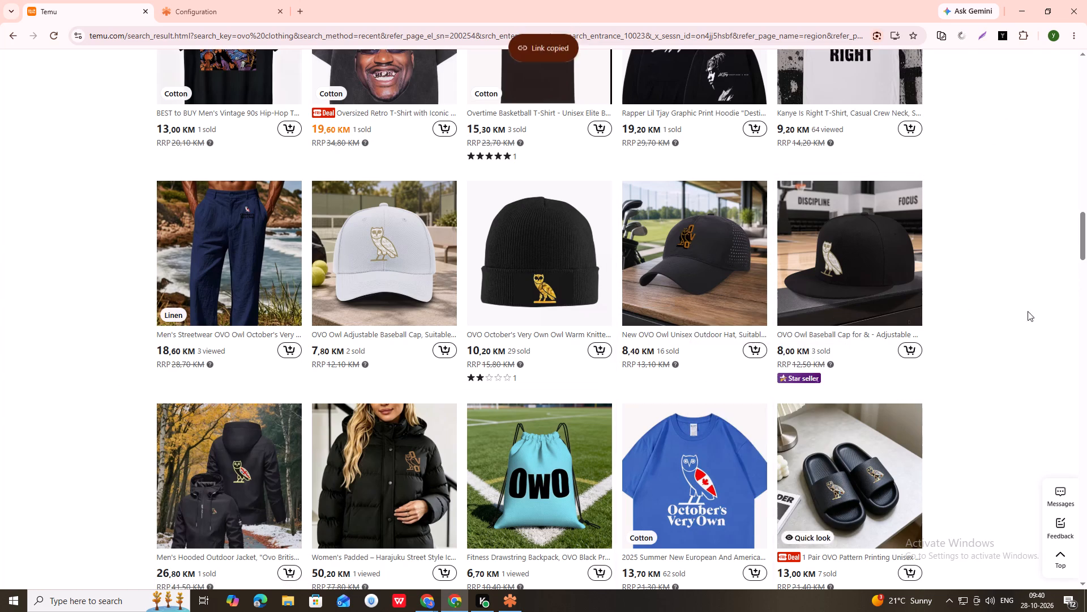
key(alt+Tab)
key(ctrl+v)
key(Down)
Copy the link of the black flat-brim OVO Owl Baseball Cap and paste it into Links row 102145.
key(alt+Tab)
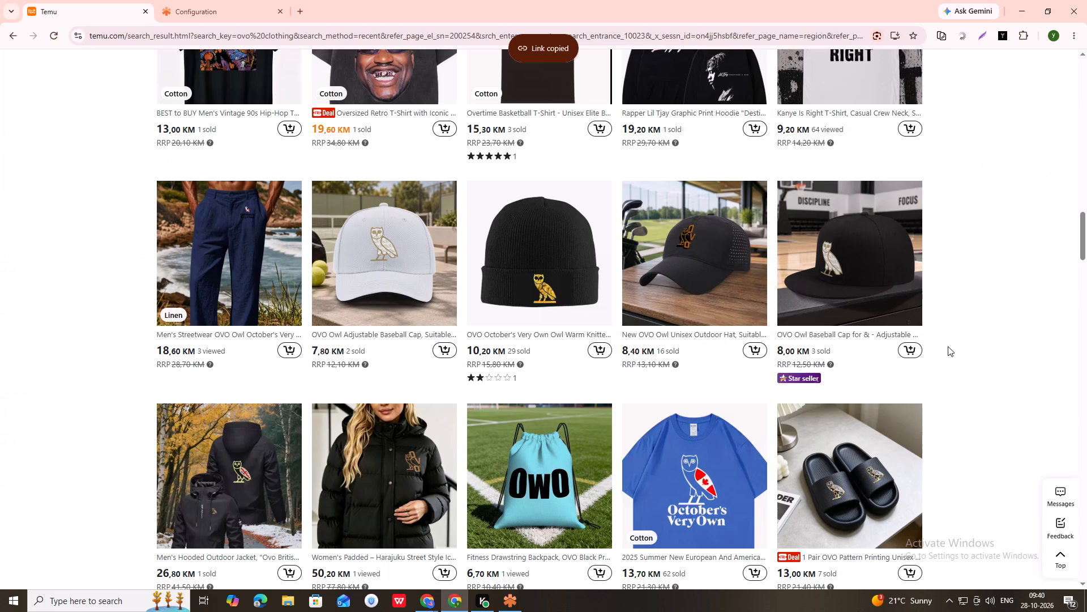
right_click(868, 337)
click(892, 460)
key(alt+Tab)
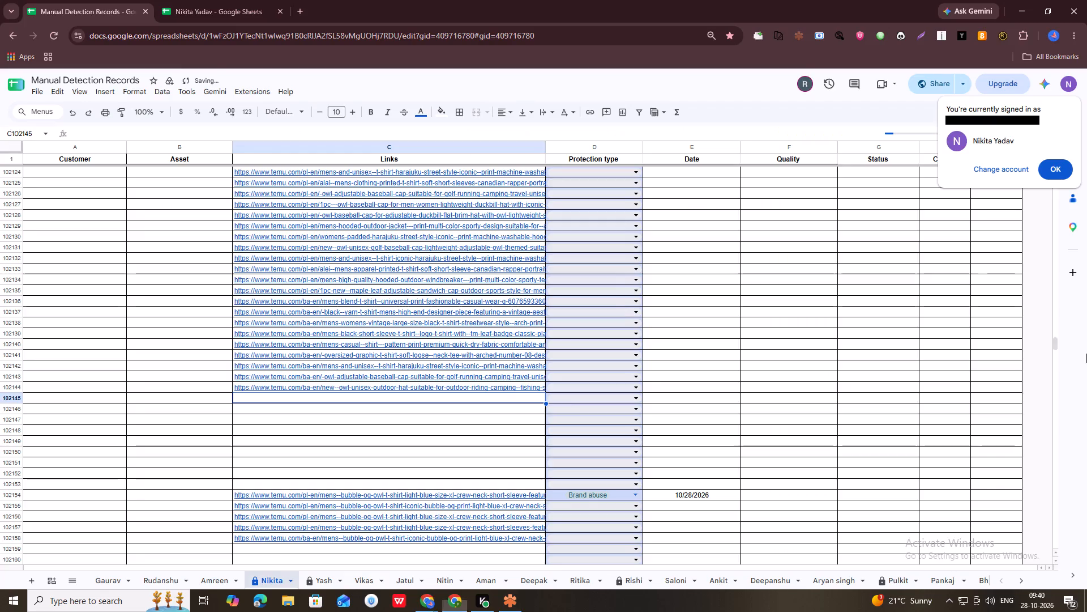
key(ctrl+v)
key(Down)
Copy the link of the Men's Hooded Outdoor Jacket with the OVO owl print and paste it into Links row 102146.
key(alt+Tab)
key(Down)
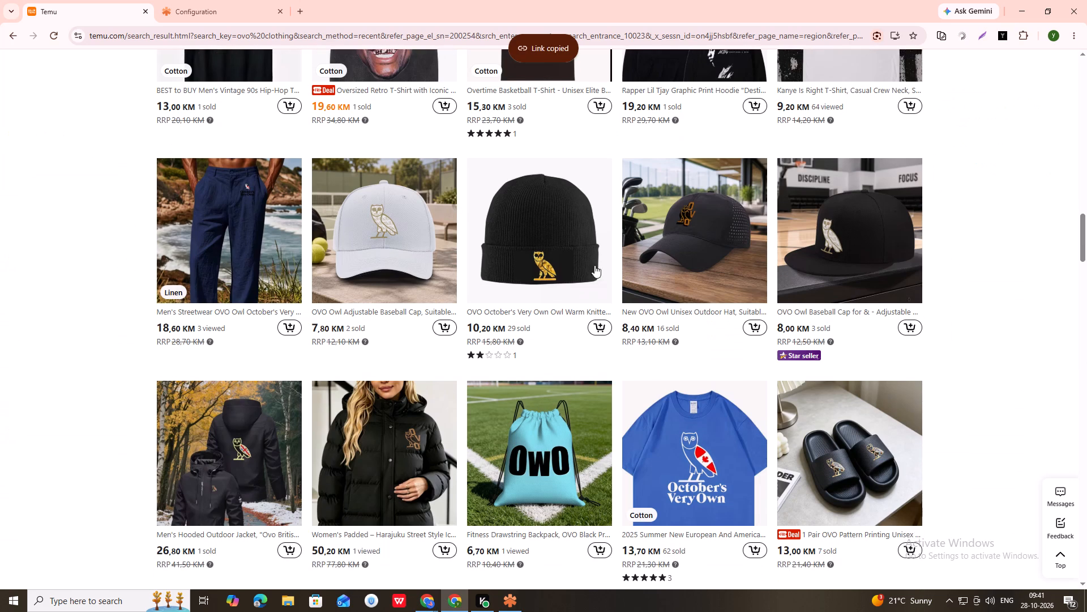
scroll(376, 379, down, 3)
right_click(232, 368)
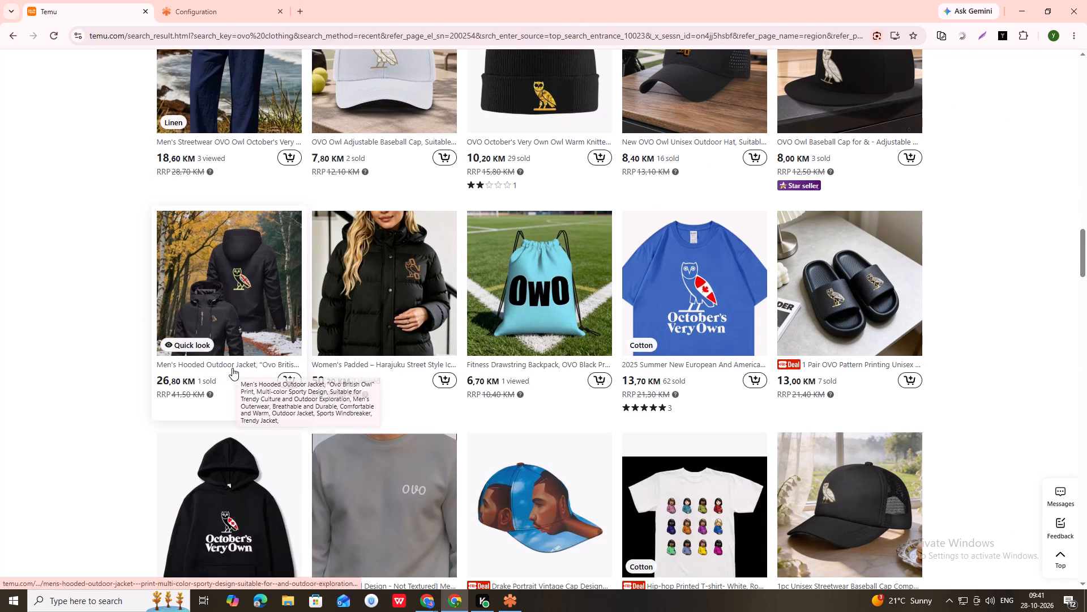
click(262, 488)
key(alt+Tab)
key(ctrl+v)
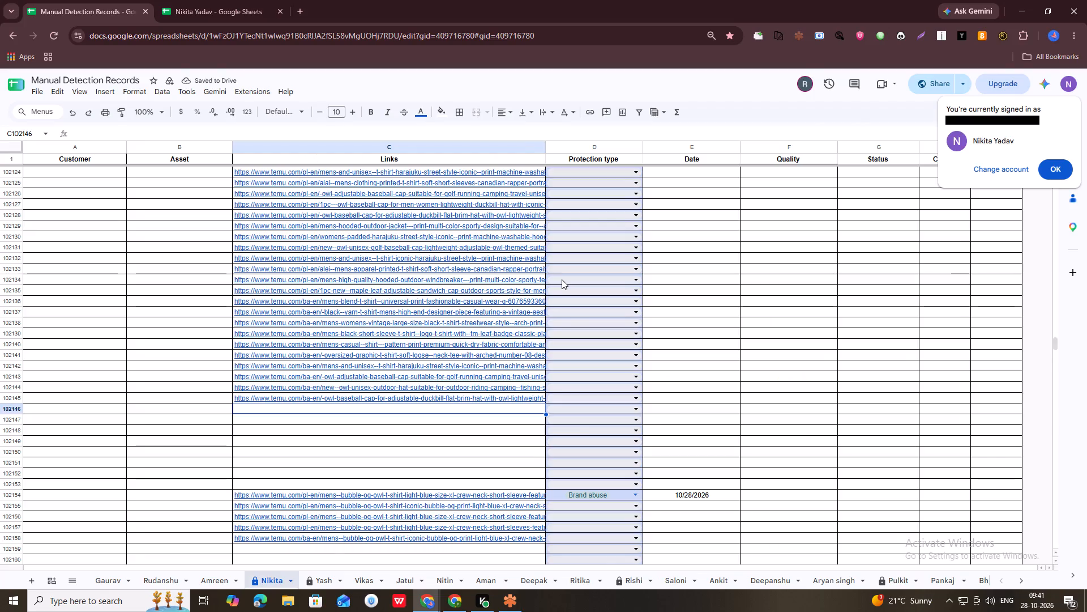
key(Down)
Copy the link of the Women's Padded Harajuku hooded jacket with the OVO print and paste it into Links row 102147.
key(alt+Tab)
right_click(384, 372)
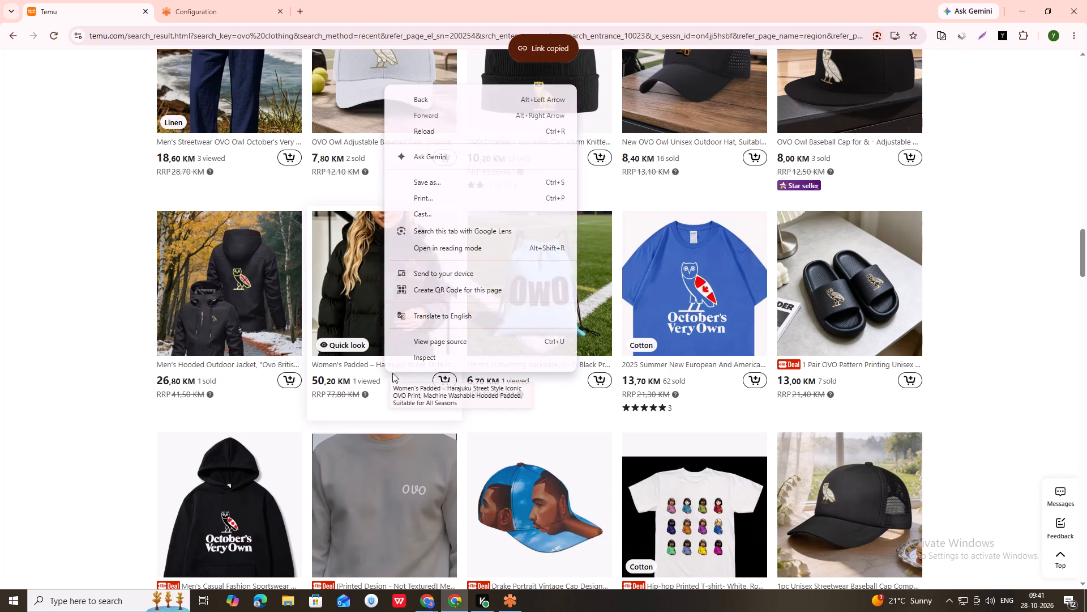
right_click(366, 367)
click(396, 479)
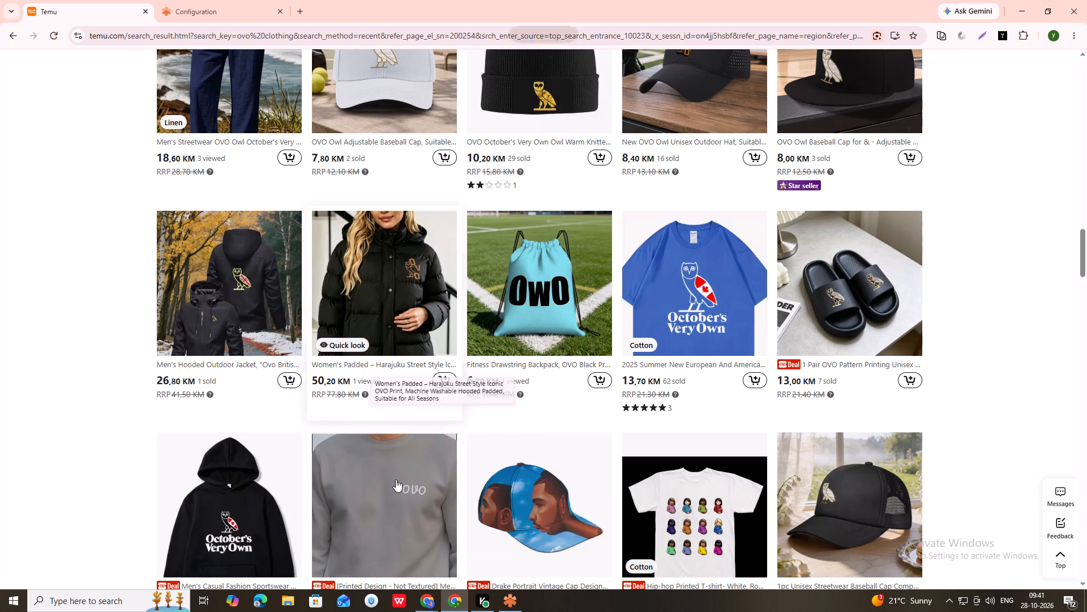
key(alt+Tab)
key(ctrl+v)
key(Down)
Copy the link of the black 1pc Unisex Streetwear Baseball Cap with the owl print and paste it into Links row 102148.
key(alt+Tab)
key(Down)
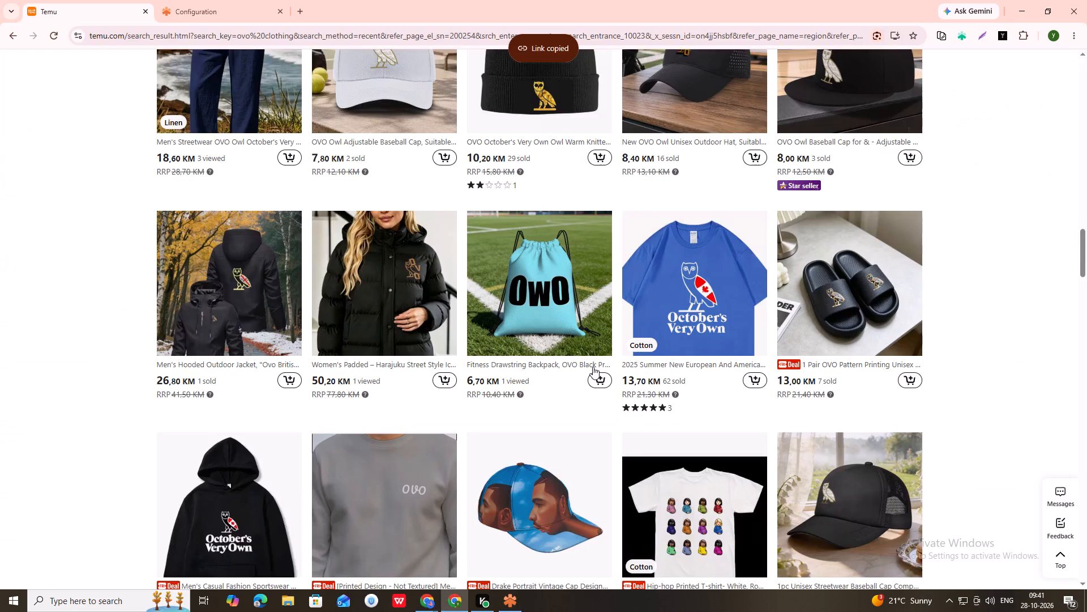
scroll(705, 366, down, 3)
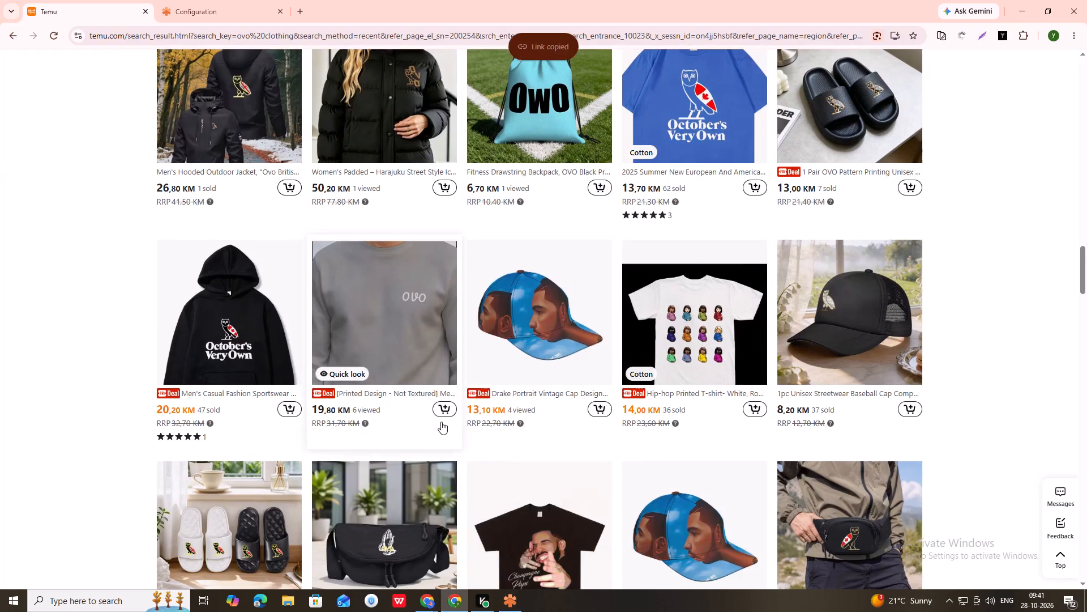
right_click(857, 398)
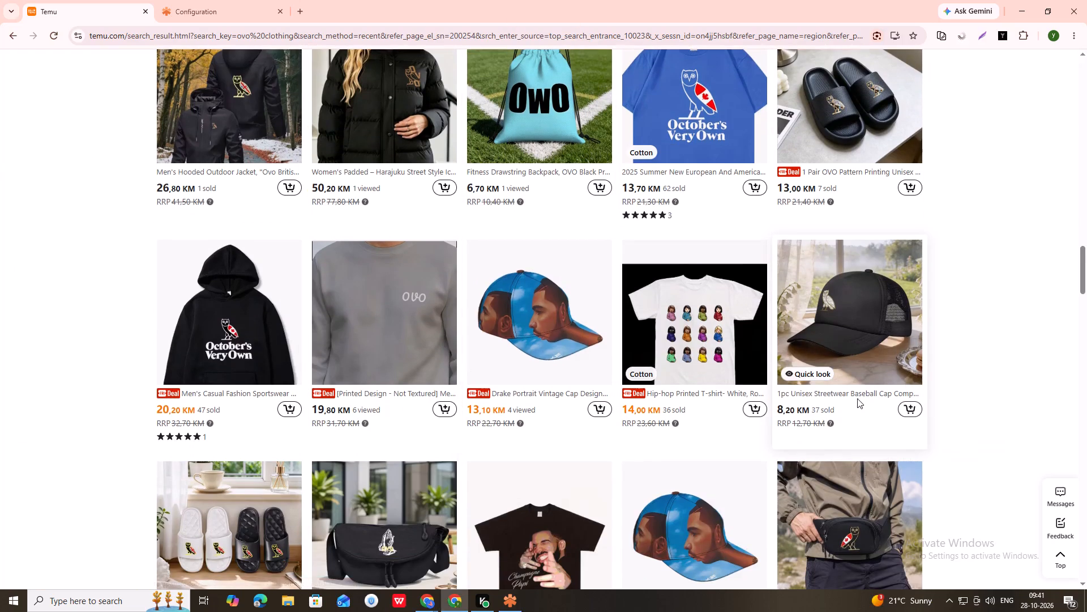
click(890, 517)
key(alt+Tab)
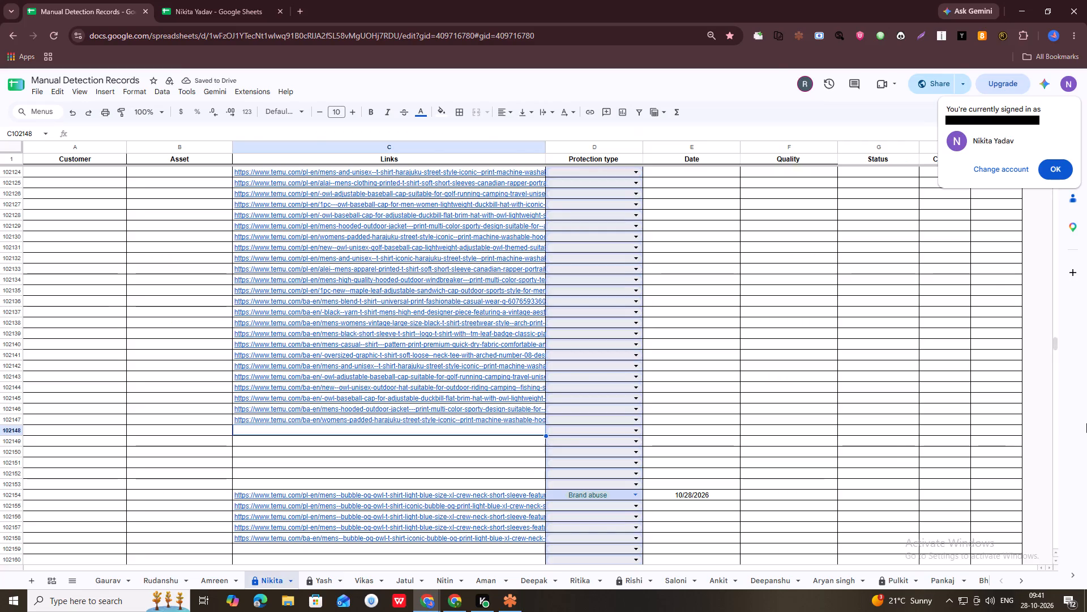
key(ctrl+v)
key(Down)
Copy the link of the beige Men's Casual Short-Sleeve OVO Athletics 08 top and paste it into Links row 102149.
key(alt+Tab)
key(Down)
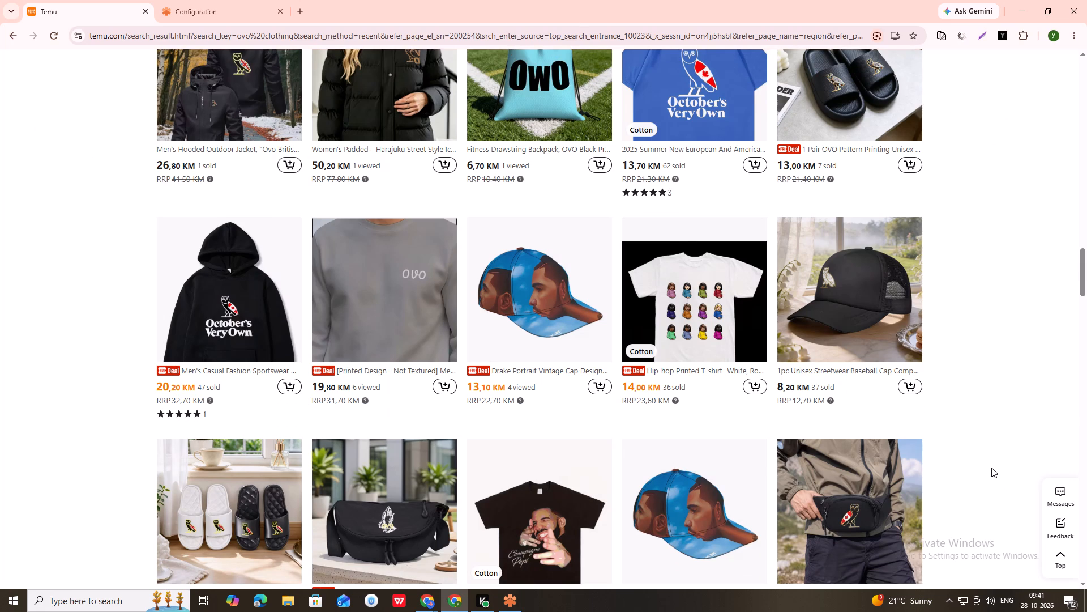
scroll(752, 427, down, 4)
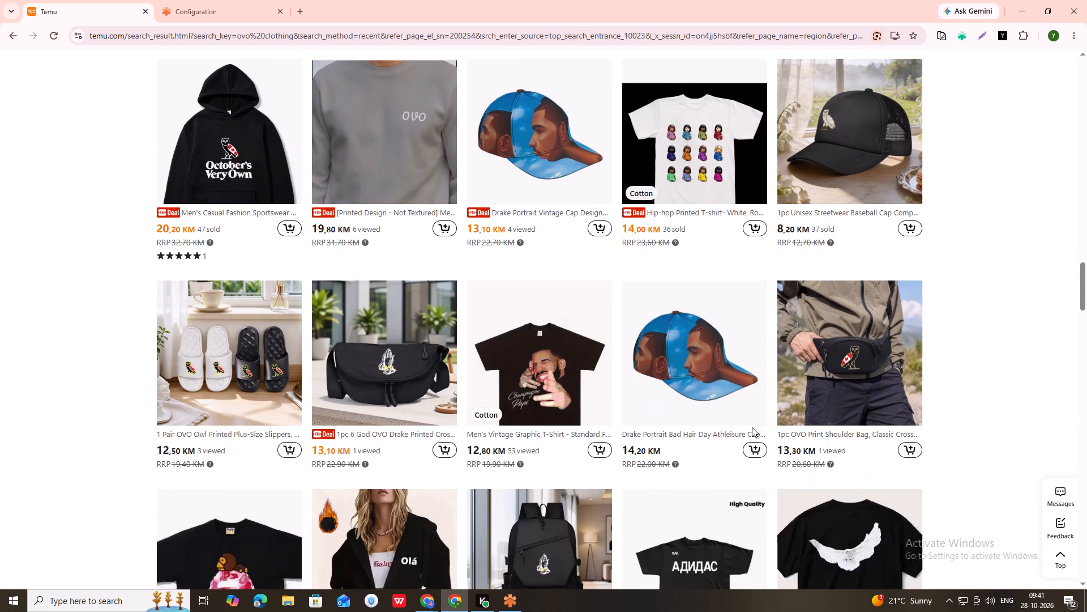
scroll(530, 444, down, 3)
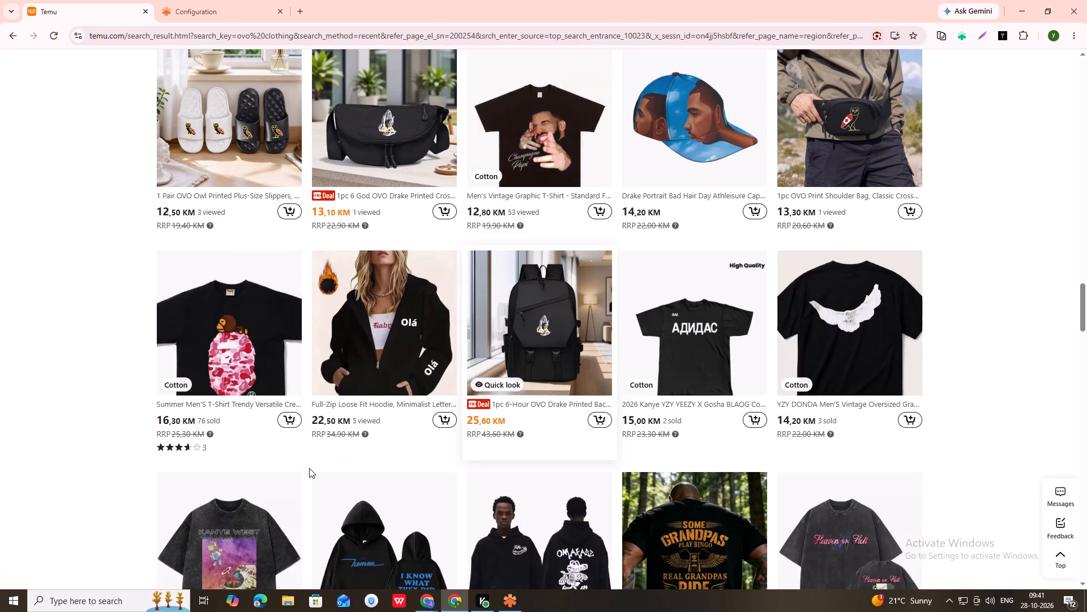
scroll(763, 419, down, 5)
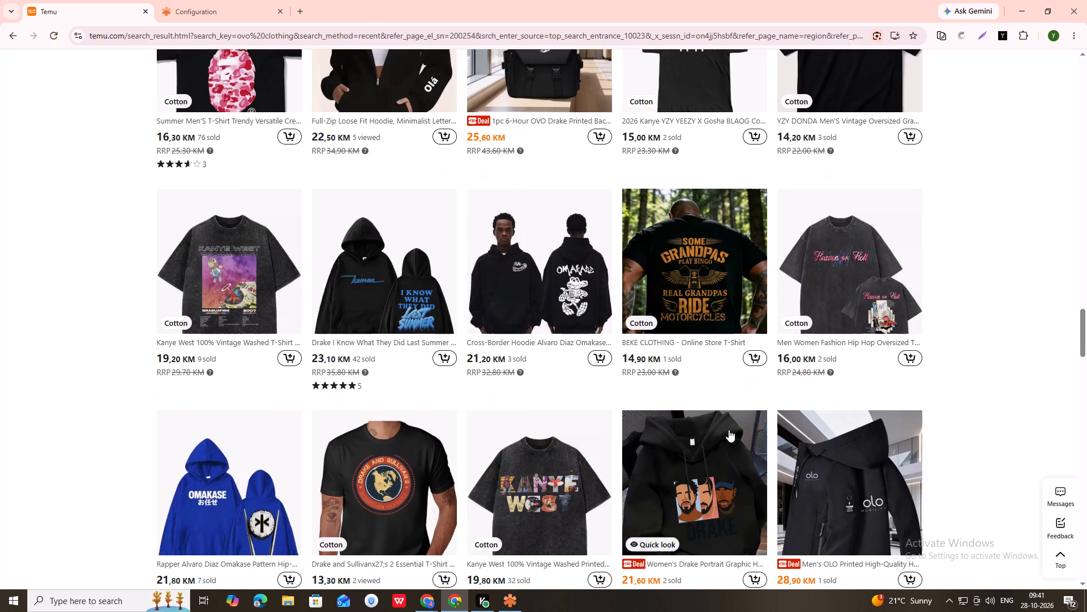
scroll(536, 435, down, 5)
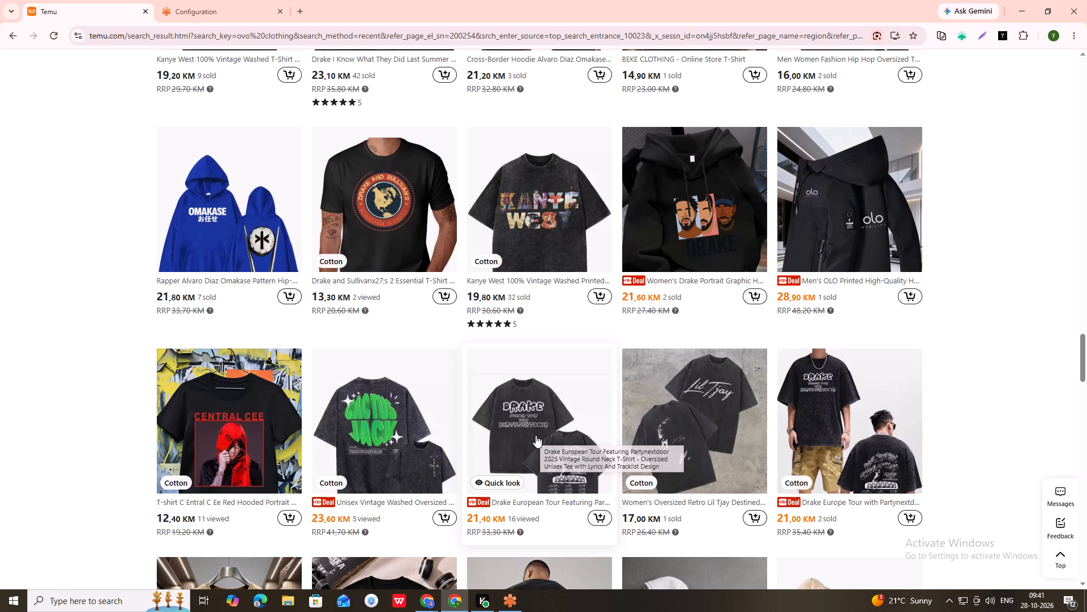
scroll(538, 440, down, 2)
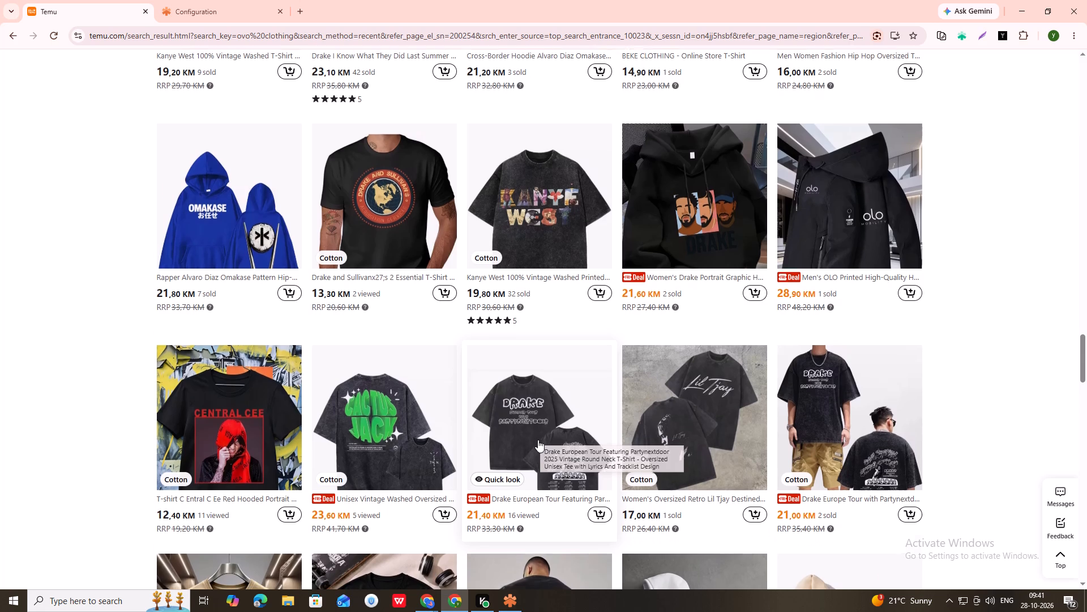
scroll(538, 440, down, 2)
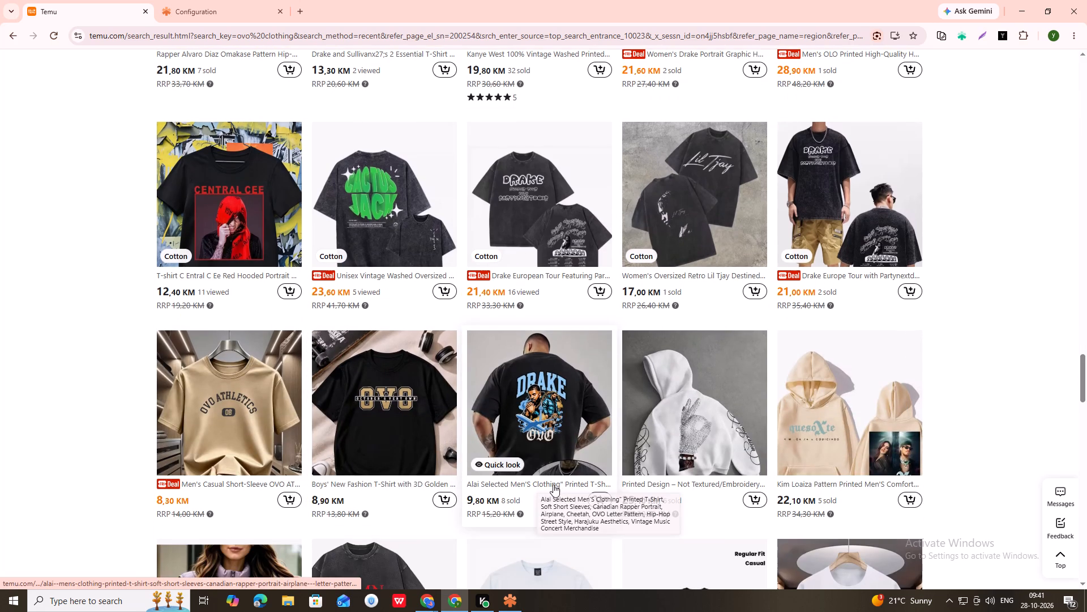
right_click(216, 482)
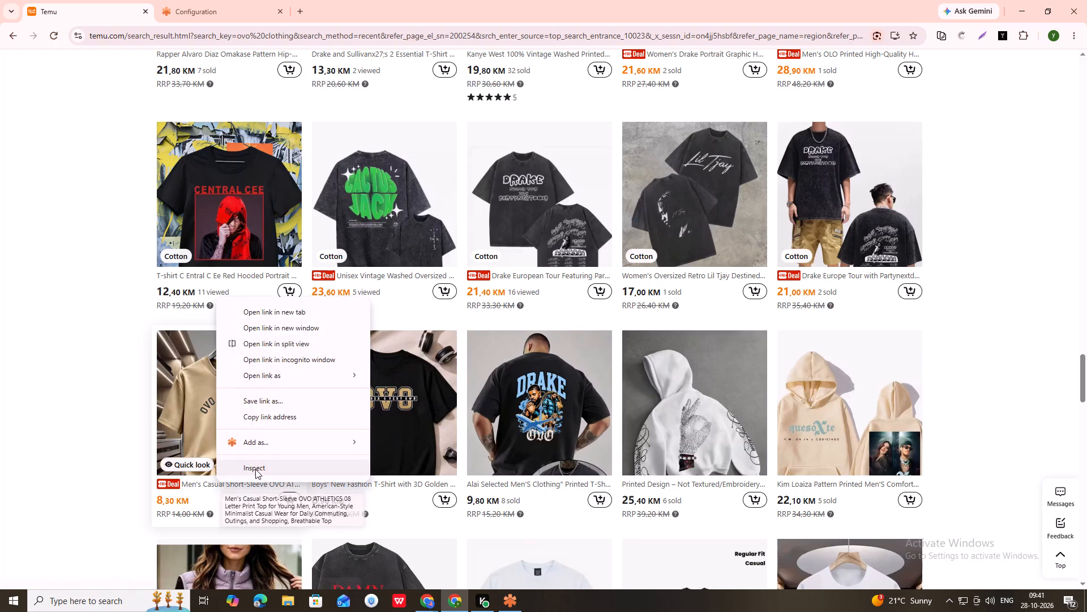
click(273, 418)
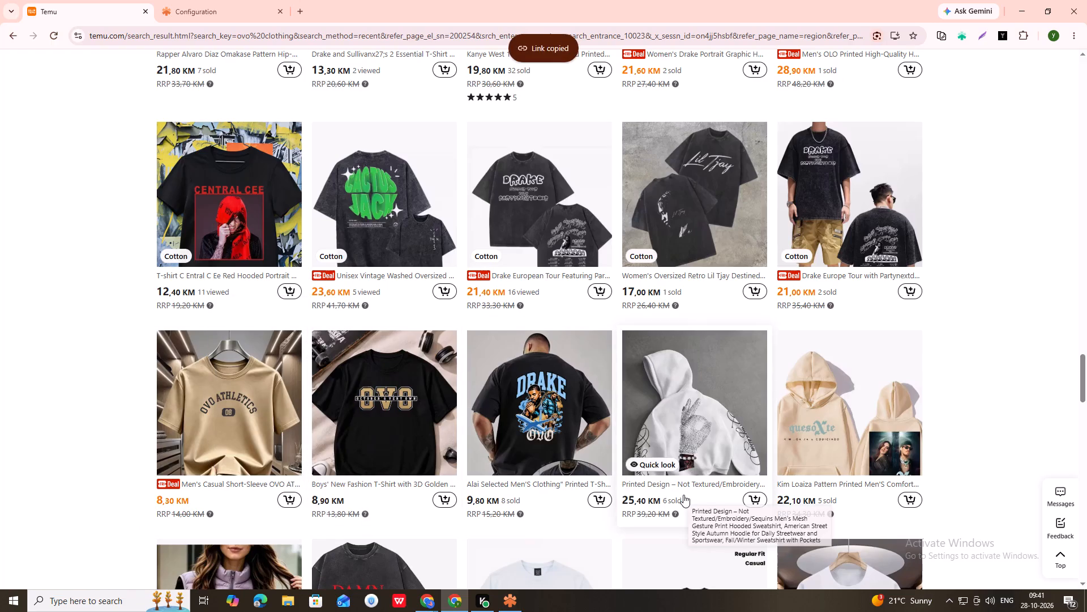
key(alt+Tab)
key(ctrl+v)
key(Down)
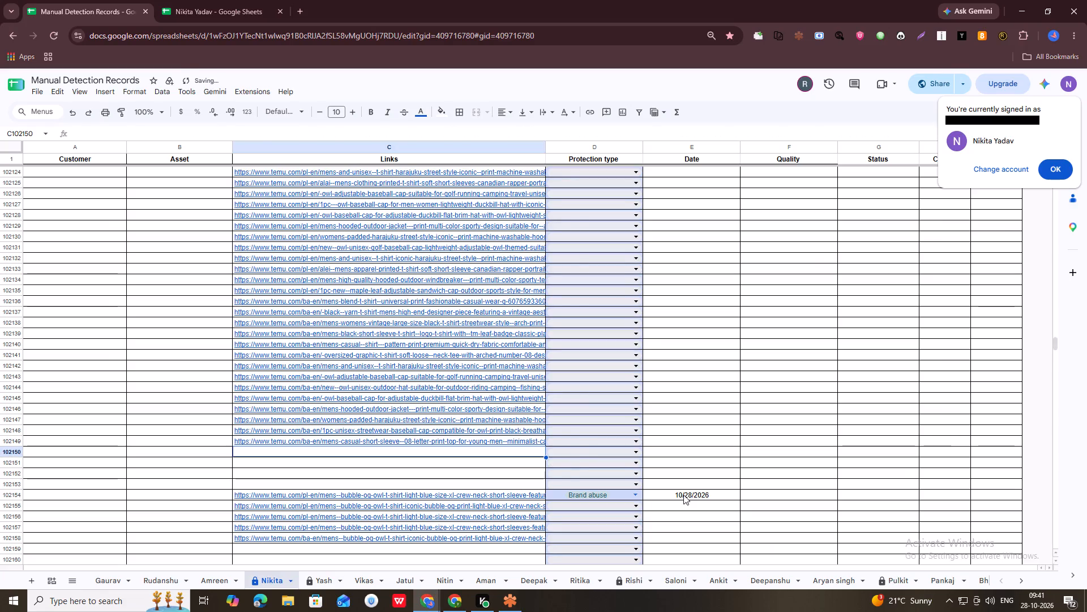
Copy the link of the Alai Selected Men's Clothing Drake OVO printed T-shirt and paste it into Links row 102150.
key(alt+Tab)
key(Right)
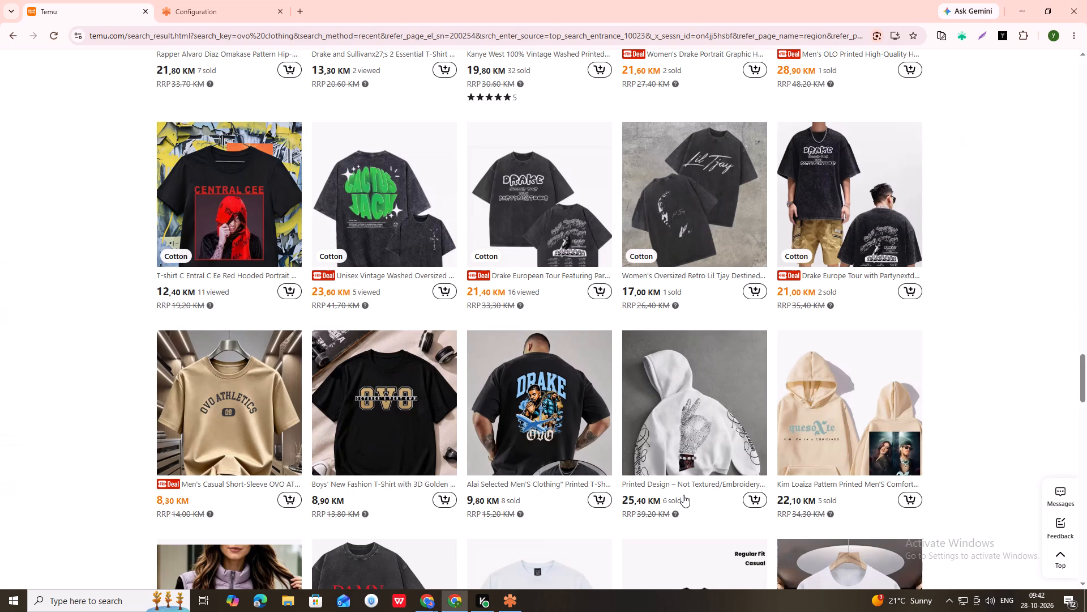
right_click(536, 482)
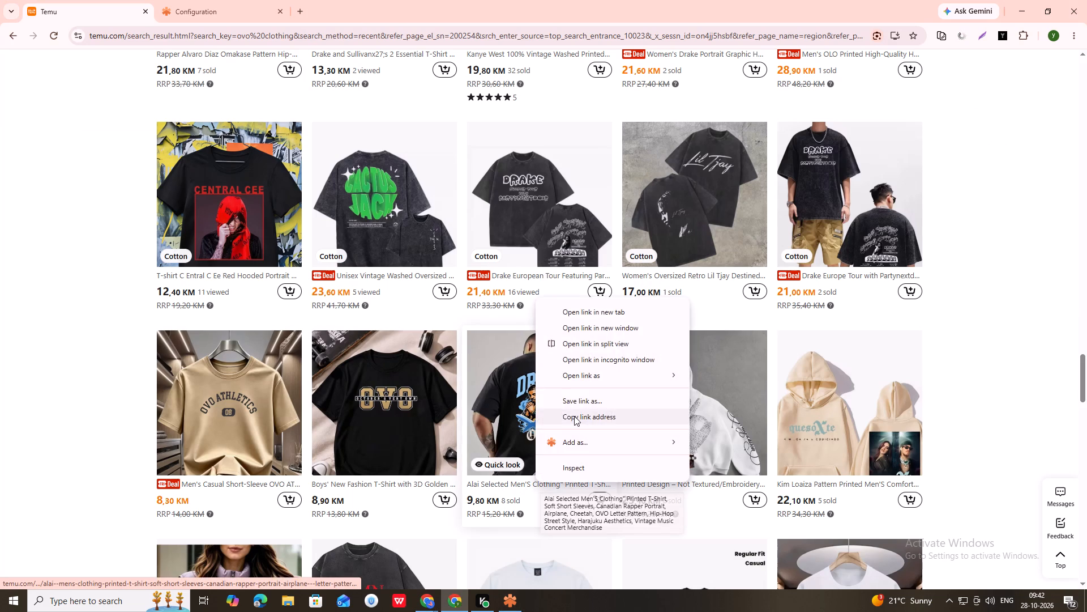
click(574, 416)
key(alt+Tab)
key(ctrl+v)
key(Down)
key(alt+Tab)
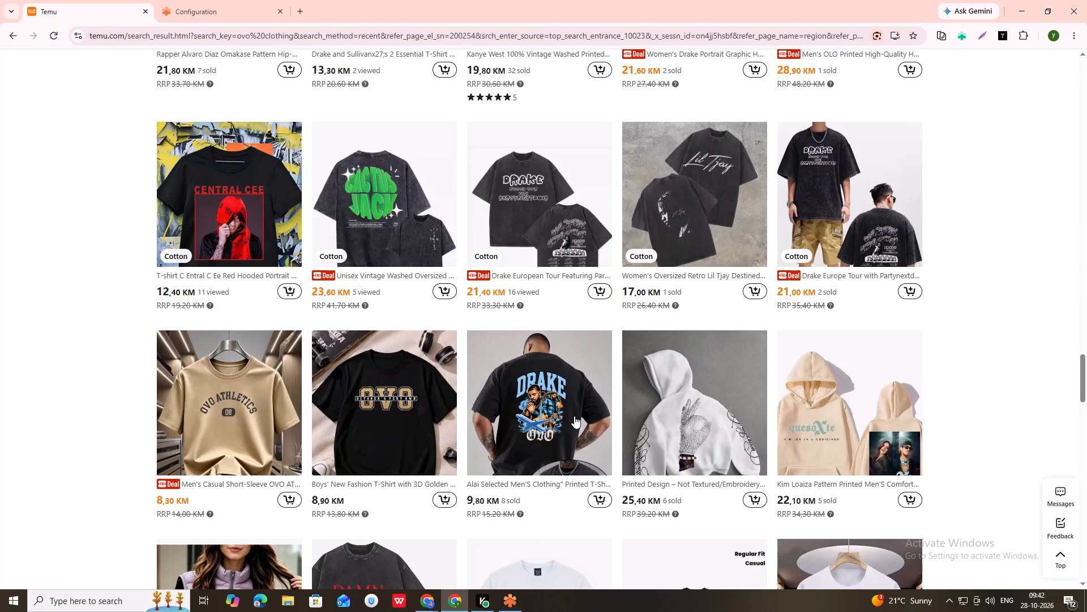
Copy the link of the lilac Women's Vest with the Harajuku-style OVO print and paste it into Links row 102151.
scroll(746, 389, down, 5)
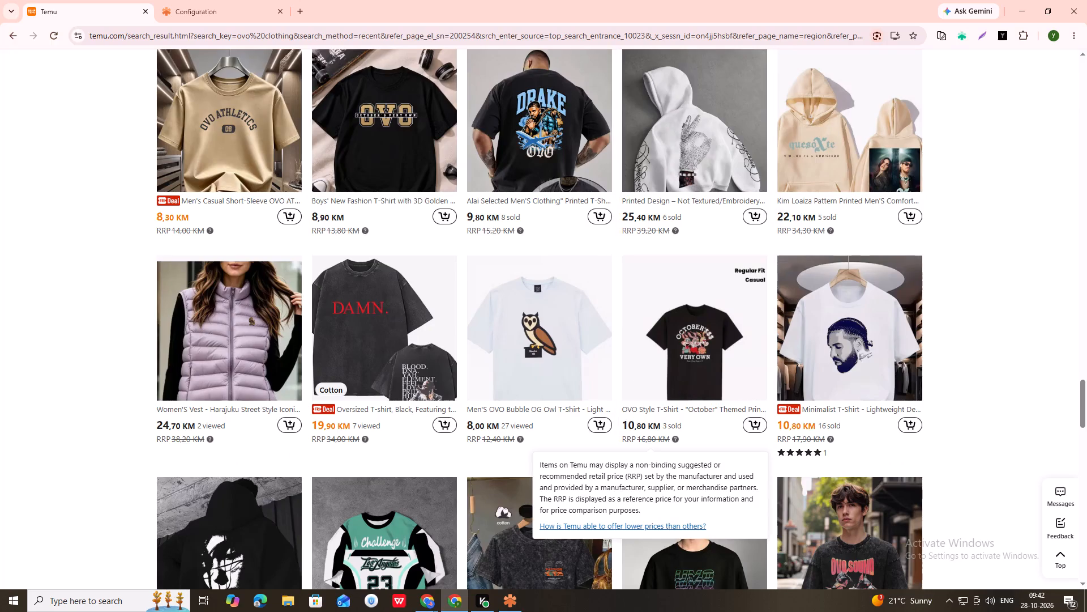
right_click(249, 409)
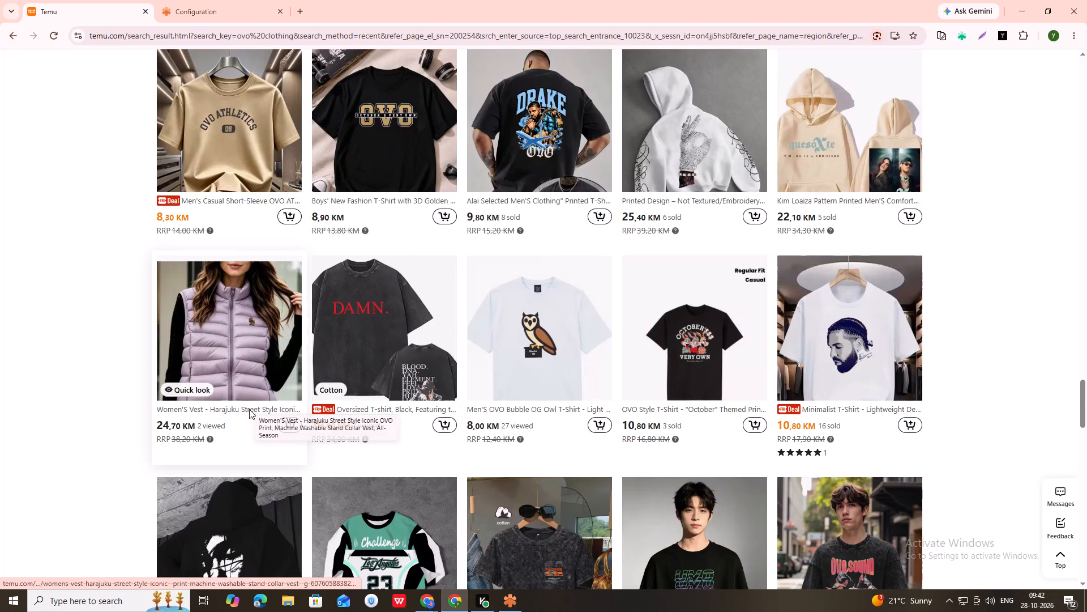
click(285, 342)
key(alt+Tab)
key(ctrl+v)
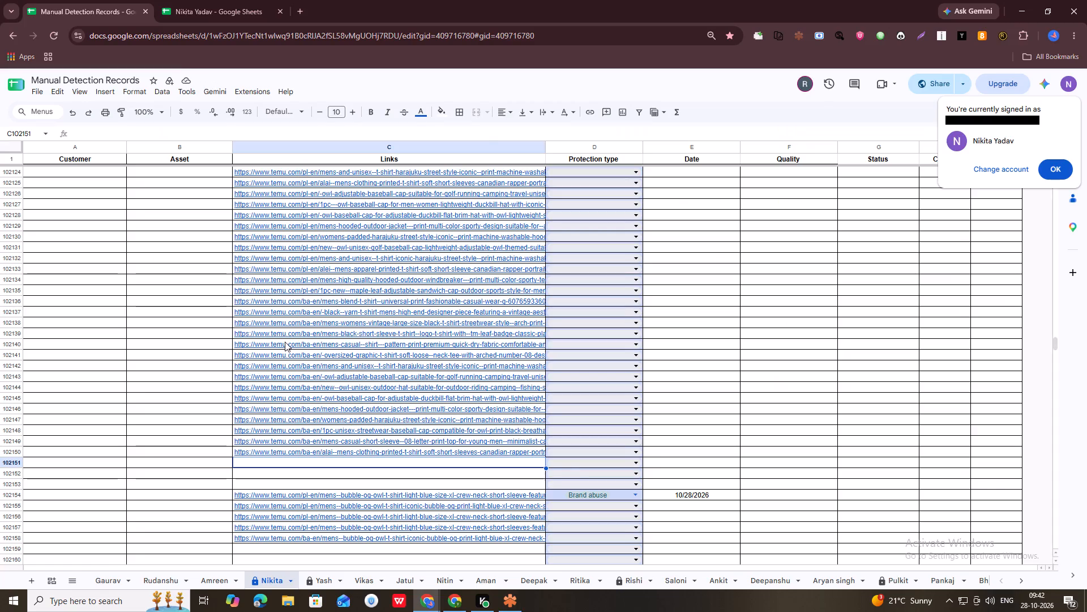
Insert six empty rows at row 102152, above the Brand abuse group, and select the Links cell of row 102152.
click(0, 477)
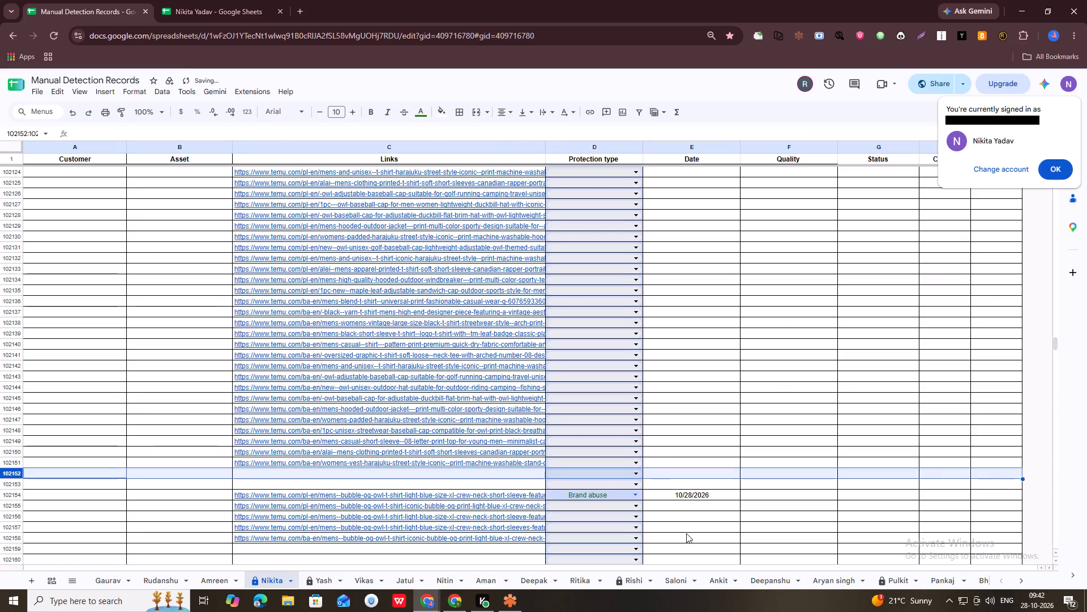
key(ctrl+alt+equal)
key(ctrl+alt+equal)
key(ctrl+alt+equal)
key(ctrl+alt+equal)
key(ctrl+alt+equal)
key(ctrl+alt+equal)
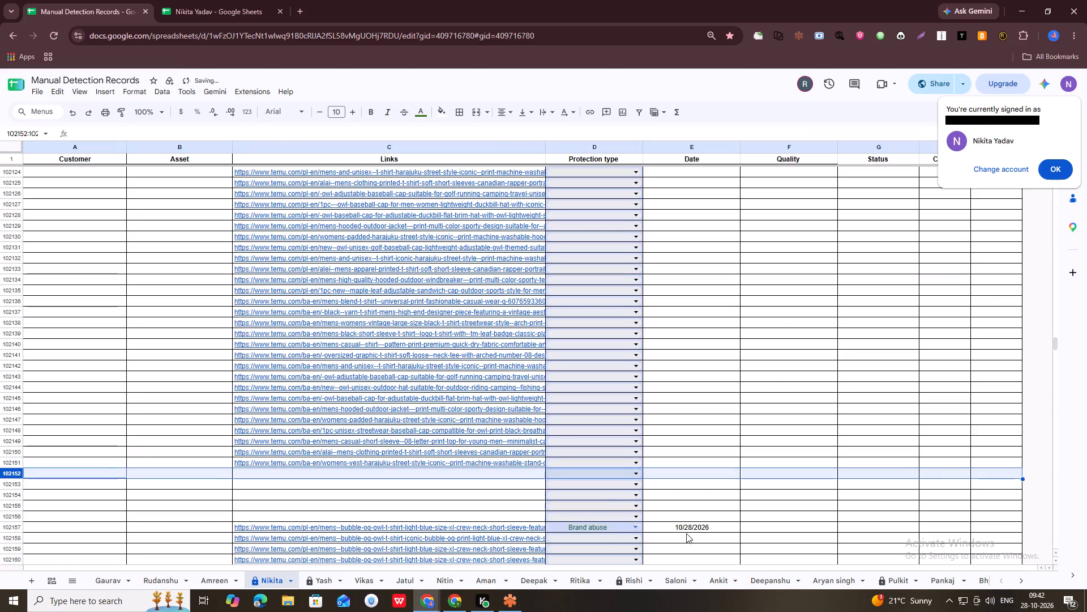
key(Right)
key(Right)
key(Left)
key(Right)
key(Right)
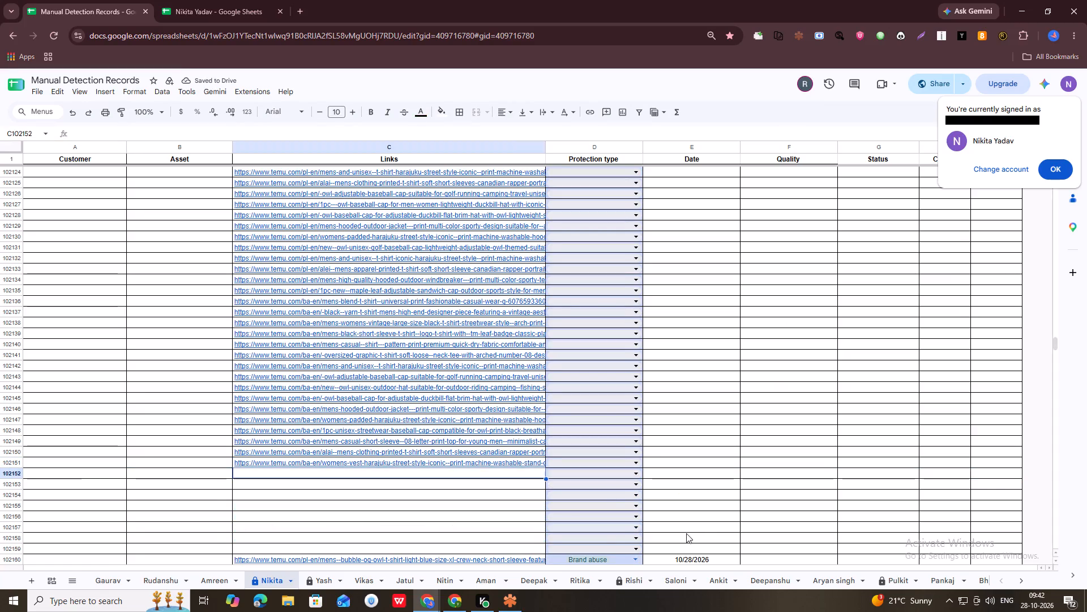
Copy the link of the 8,00 KM Men's OVO Bubble OG Owl T-Shirt and paste it into Links row 102165 in the Brand abuse group.
key(alt+Tab)
key(Down)
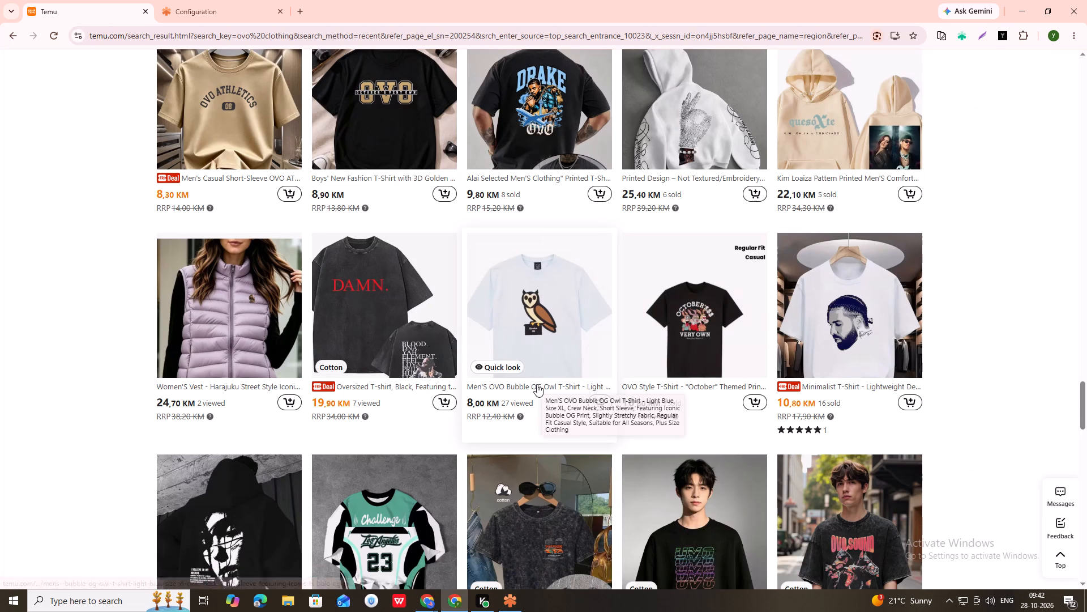
right_click(537, 384)
click(557, 500)
key(alt+Tab)
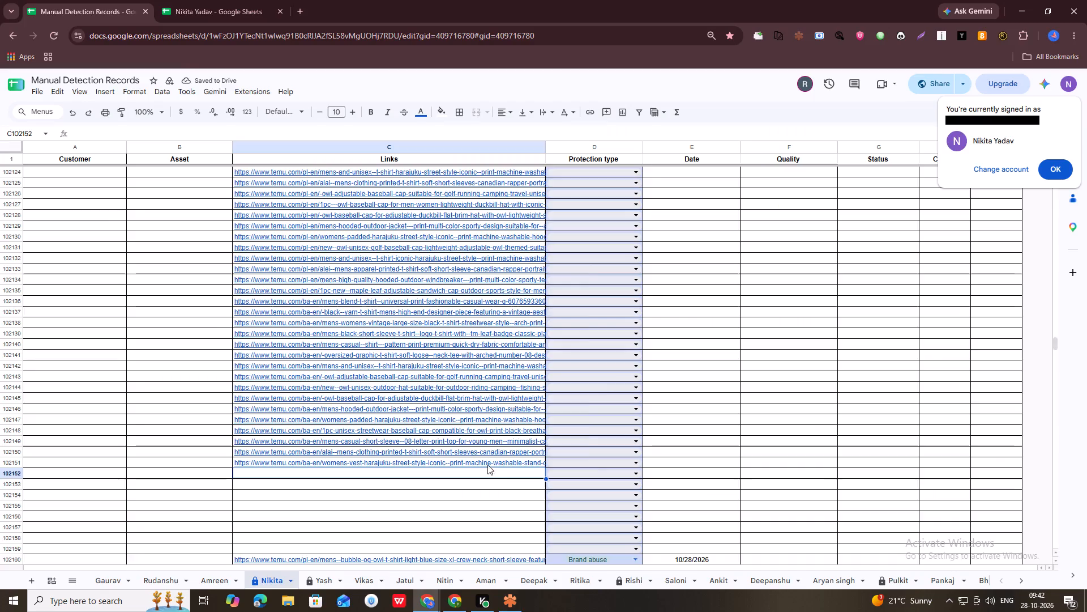
scroll(470, 479, down, 3)
click(465, 448)
key(ctrl+v)
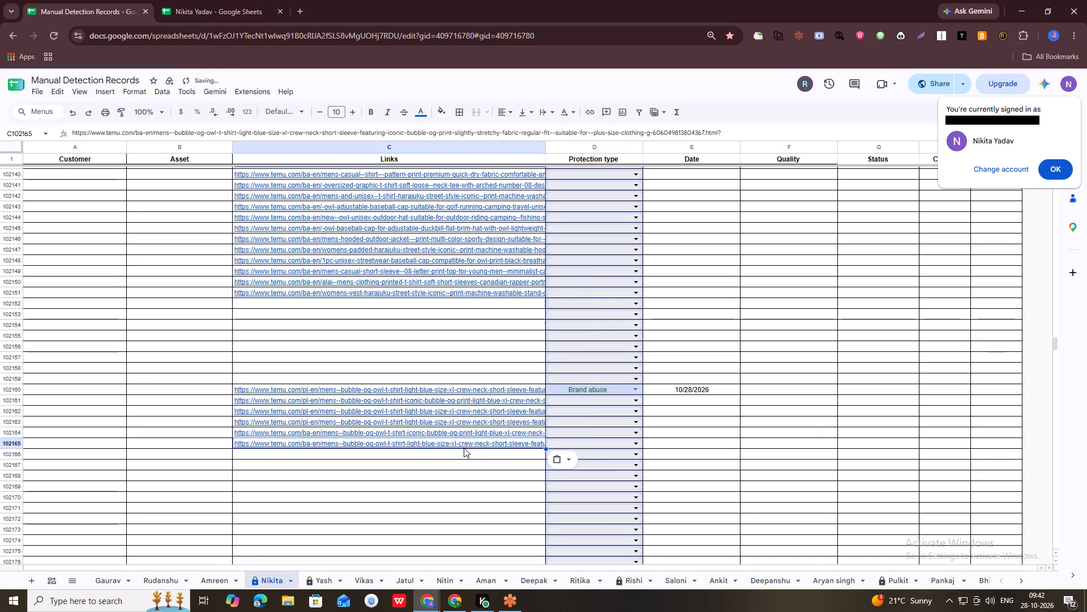
click(462, 453)
Copy the link of the Men's High-Quality Hooded Outdoor windbreaker with the owl print and paste it into Links row 102152.
key(alt+Tab)
scroll(550, 401, down, 4)
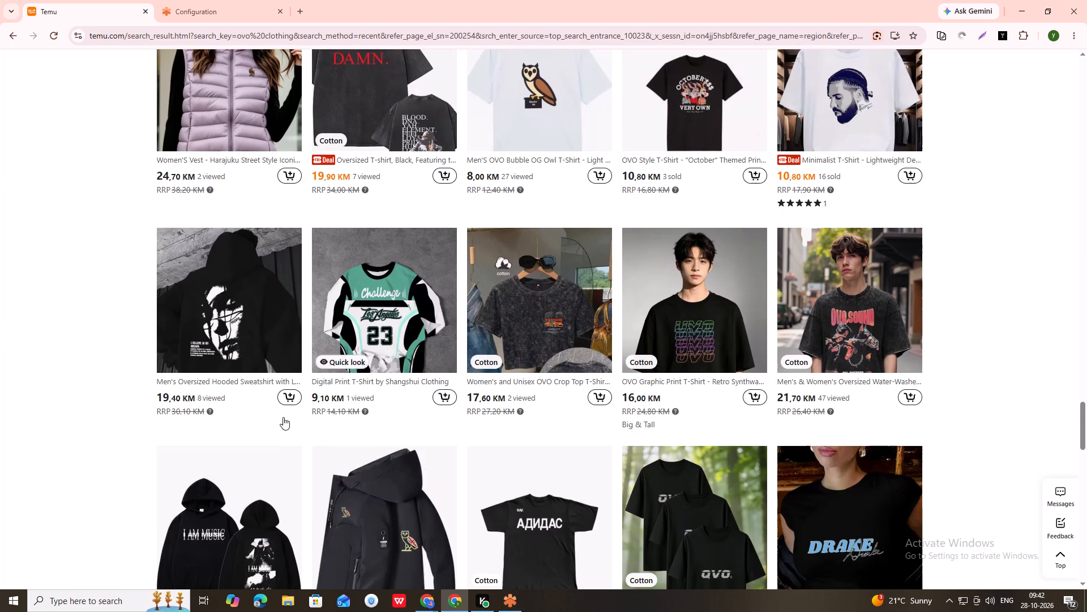
scroll(764, 410, down, 5)
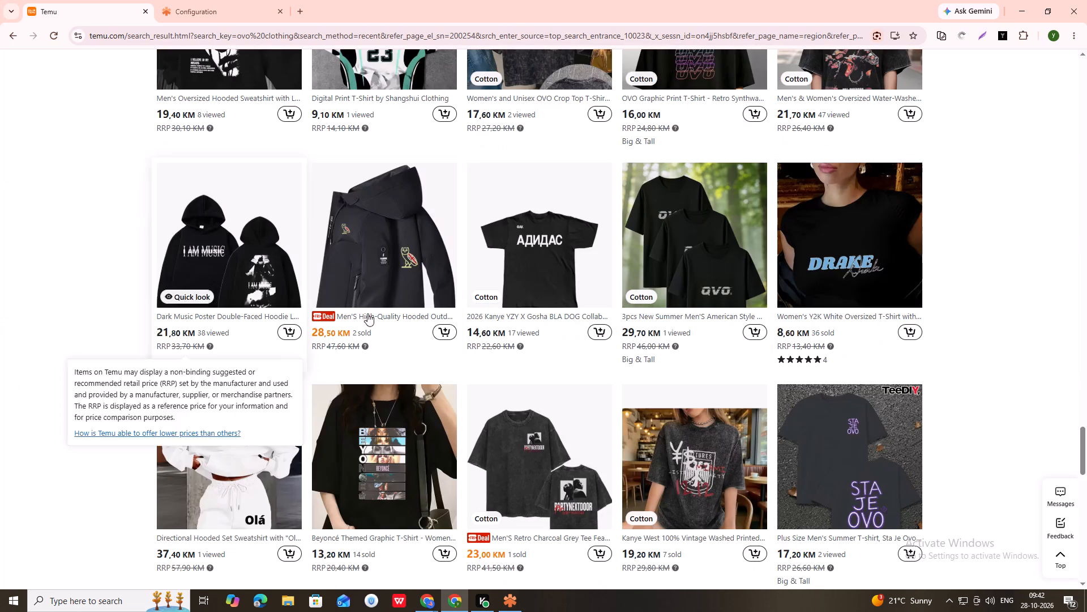
right_click(393, 319)
click(426, 435)
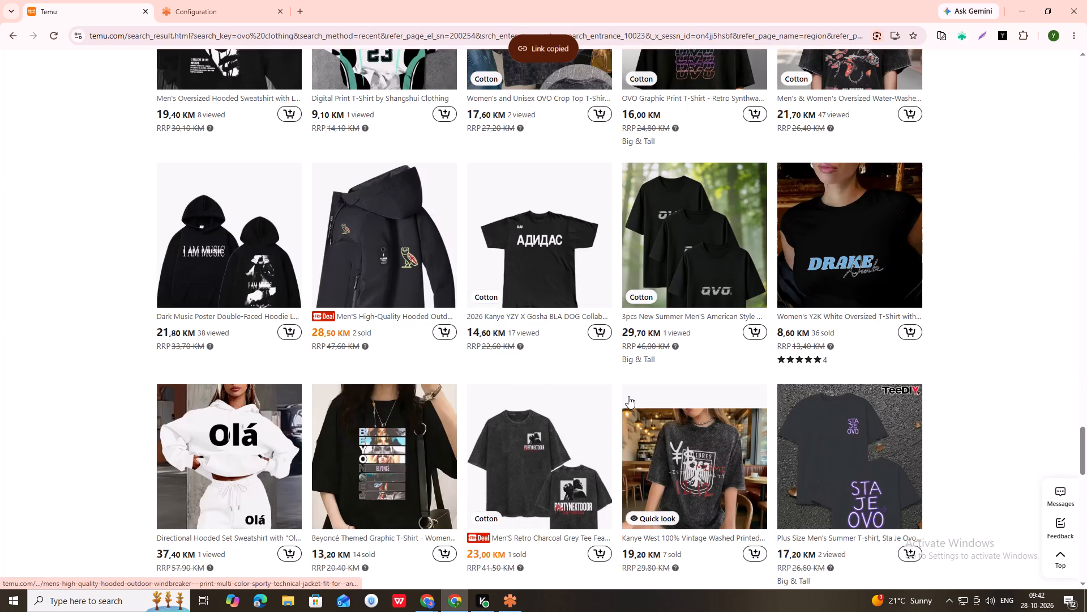
key(alt+Tab)
click(395, 303)
key(ctrl+v)
click(397, 313)
Browse the remaining OVO clothing results on Temu and load more listings.
key(alt+Tab)
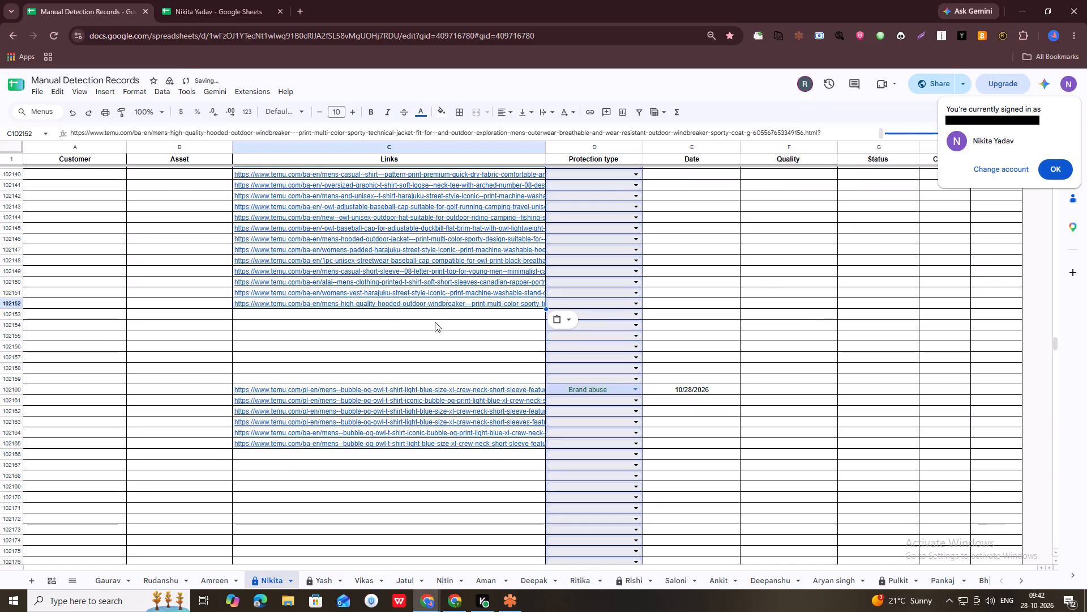
scroll(630, 394, down, 3)
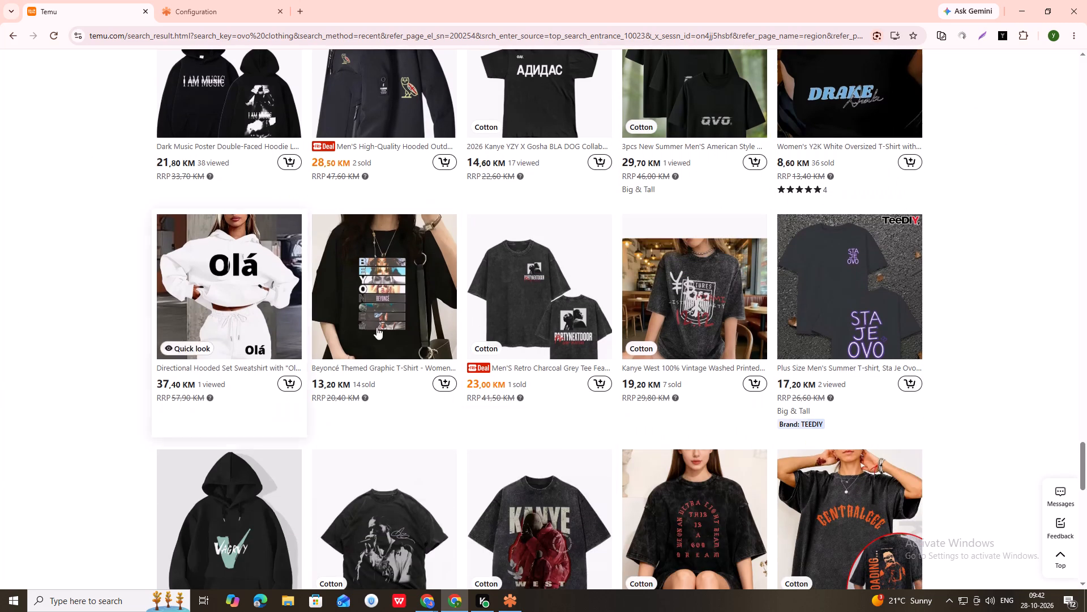
scroll(828, 421, down, 4)
scroll(740, 457, down, 4)
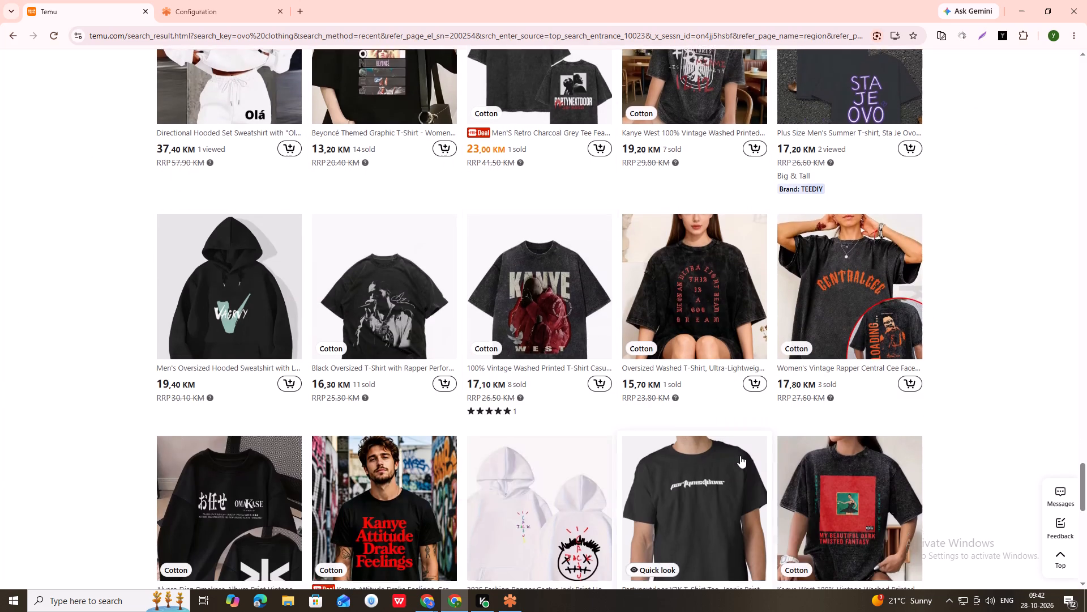
scroll(740, 456, down, 1)
scroll(782, 333, down, 7)
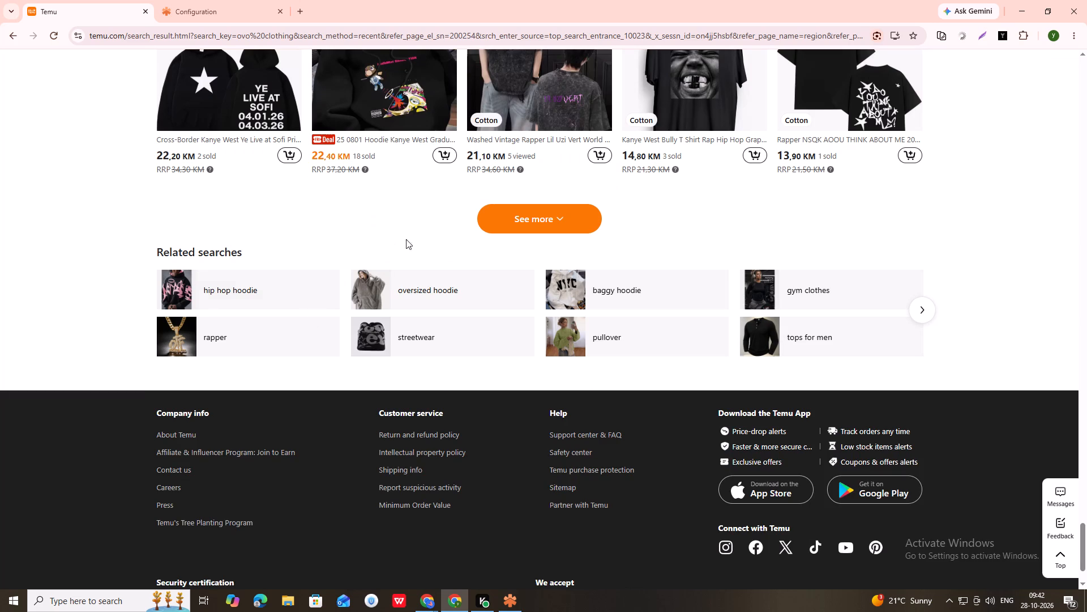
click(556, 219)
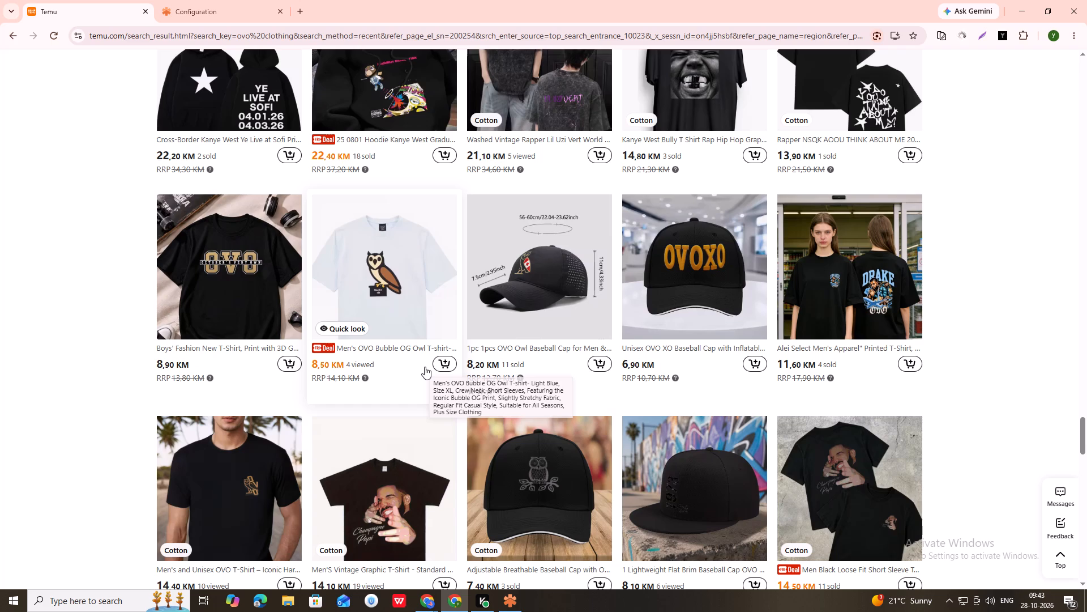
Copy the link of the 8,50 KM Men's OVO Bubble OG Owl T-shirt and paste it into Links row 102166 in the Brand abuse group.
right_click(384, 347)
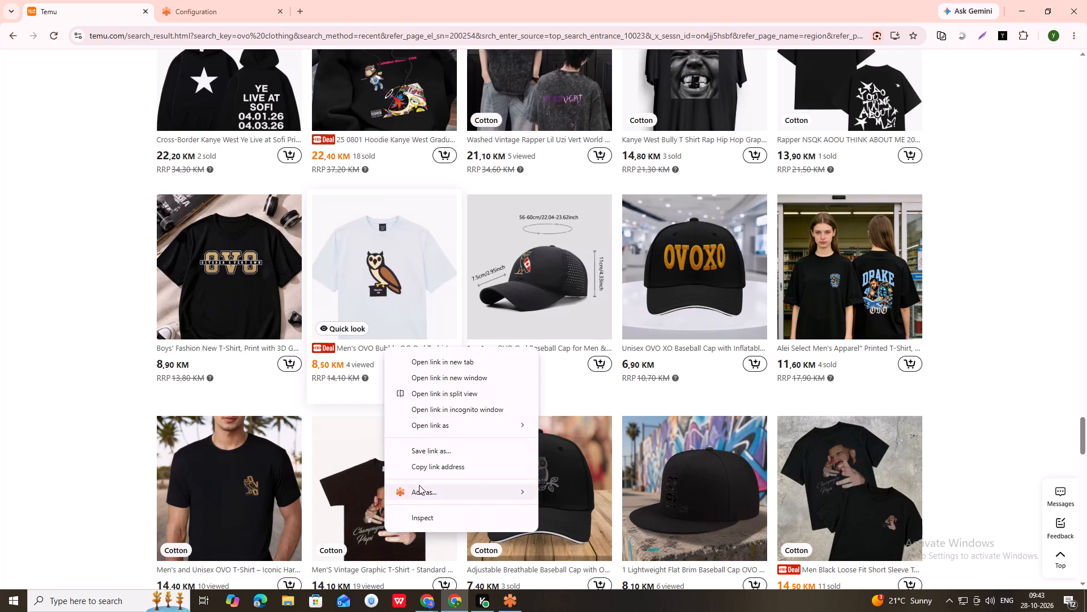
click(421, 469)
key(alt+Tab)
click(401, 452)
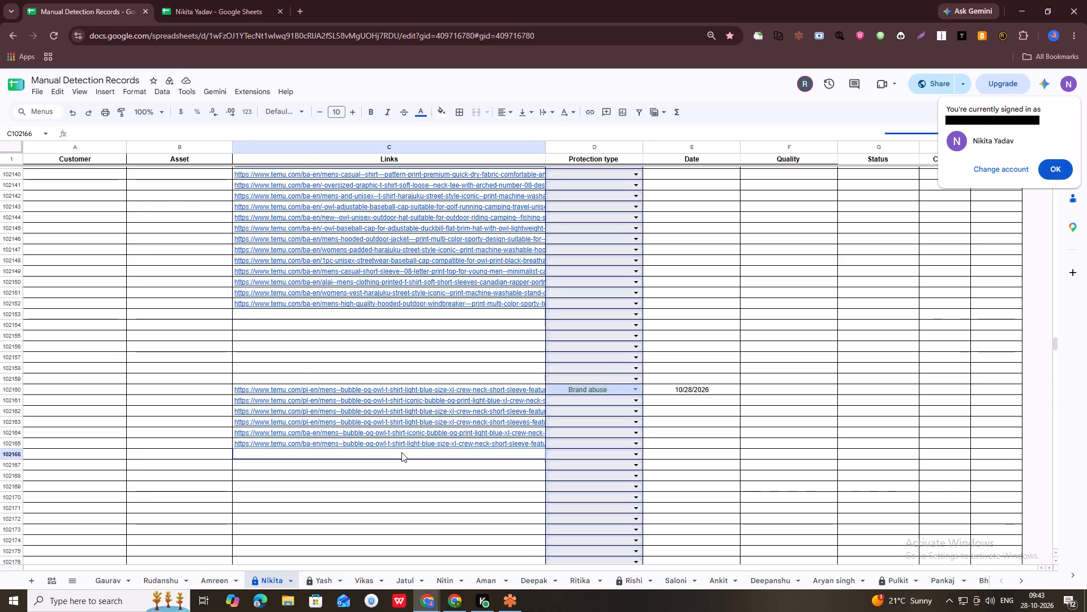
key(ctrl+v)
click(404, 463)
Copy the link of the 1pc OVO Owl Baseball Cap for Men & Women and paste it into Links row 102153.
key(alt+Tab)
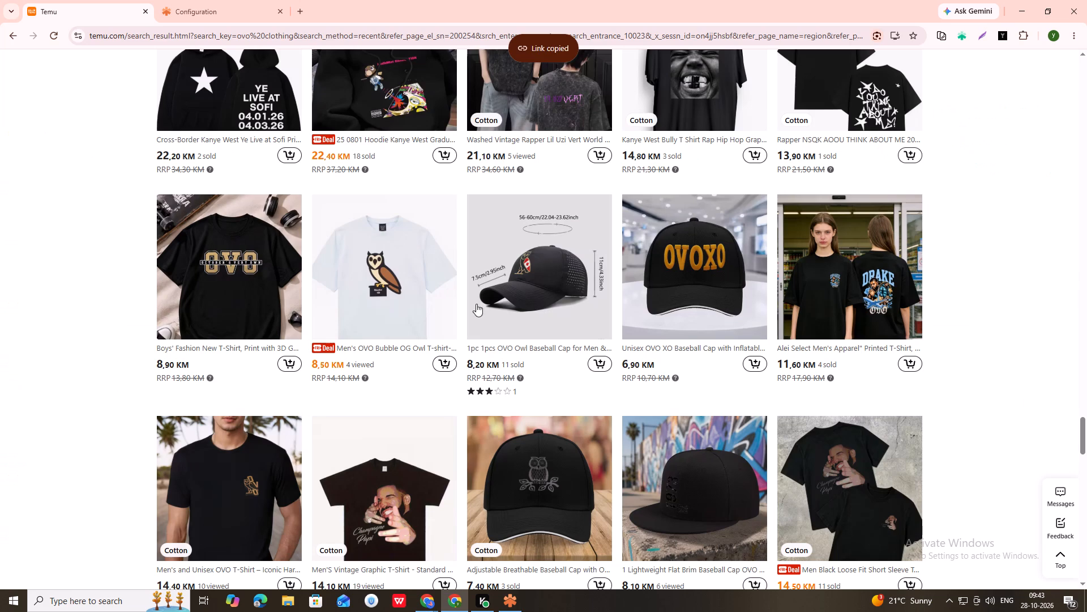
right_click(521, 354)
right_click(514, 351)
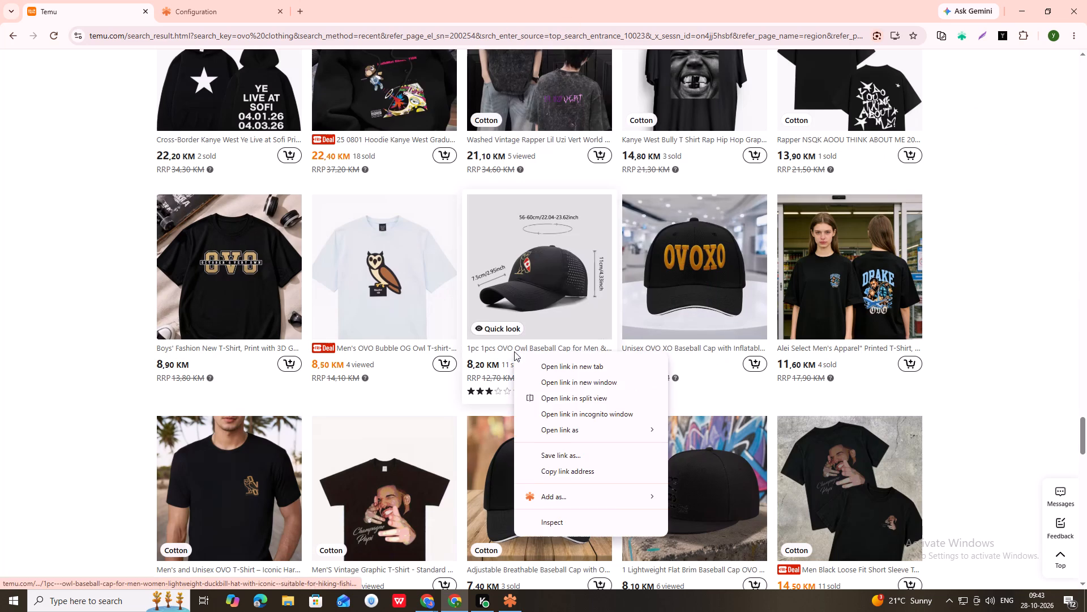
click(538, 473)
key(alt+Tab)
click(400, 317)
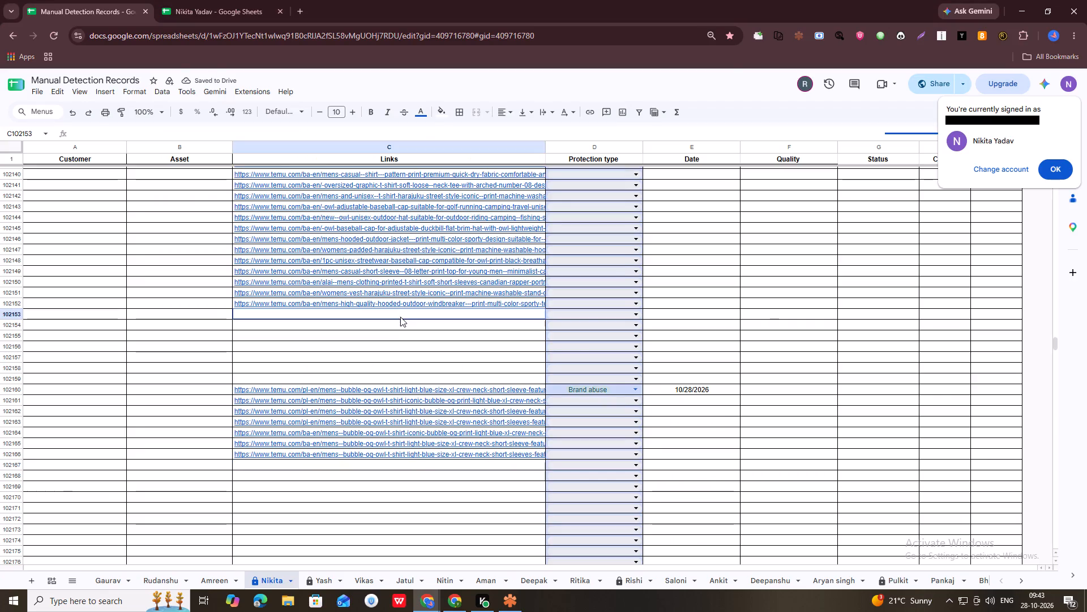
key(ctrl+v)
click(403, 331)
Copy the link of the Alei Select Men's Apparel Drake OVO printed T-shirt and paste it into Links row 102154.
key(alt+Tab)
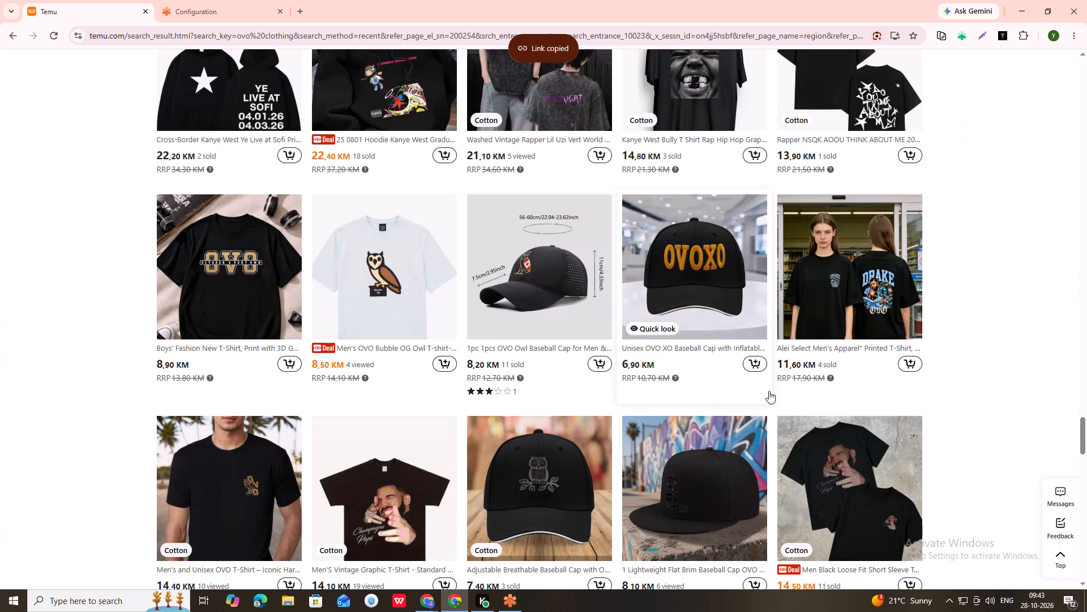
right_click(862, 354)
right_click(846, 348)
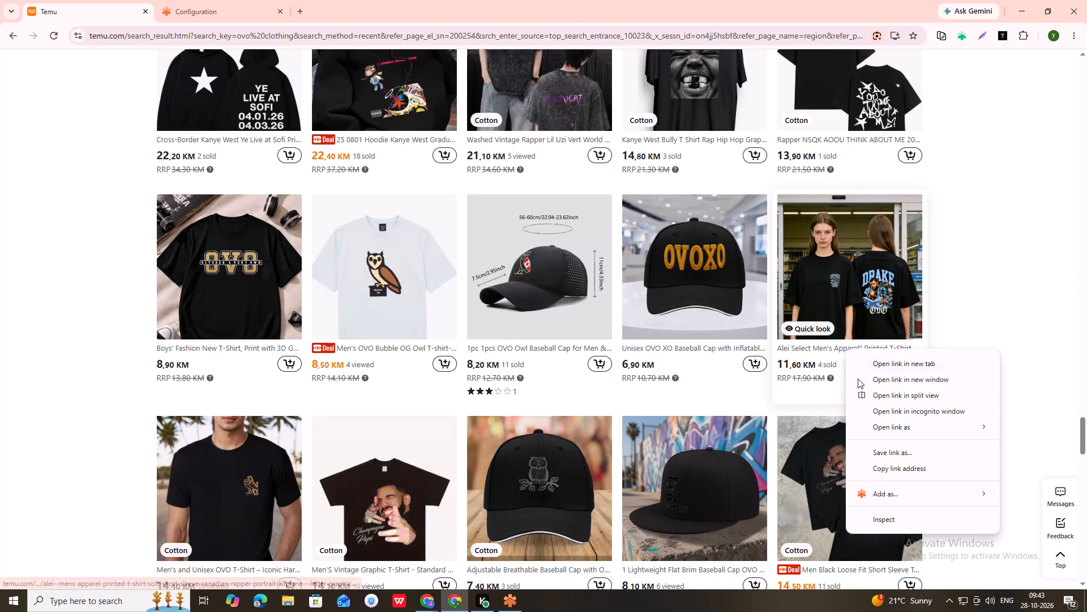
click(883, 466)
key(alt+Tab)
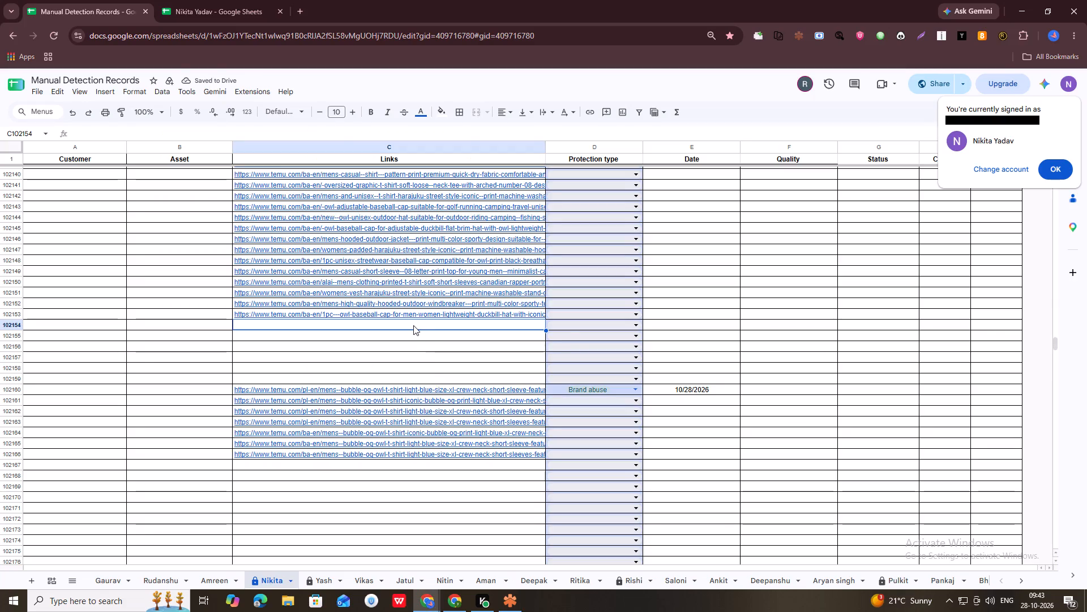
key(ctrl+v)
click(415, 339)
Copy the link of the black Men's and Unisex OVO T-Shirt with the iconic Harajuku print and paste it into Links row 102155.
key(alt+Tab)
scroll(604, 406, down, 3)
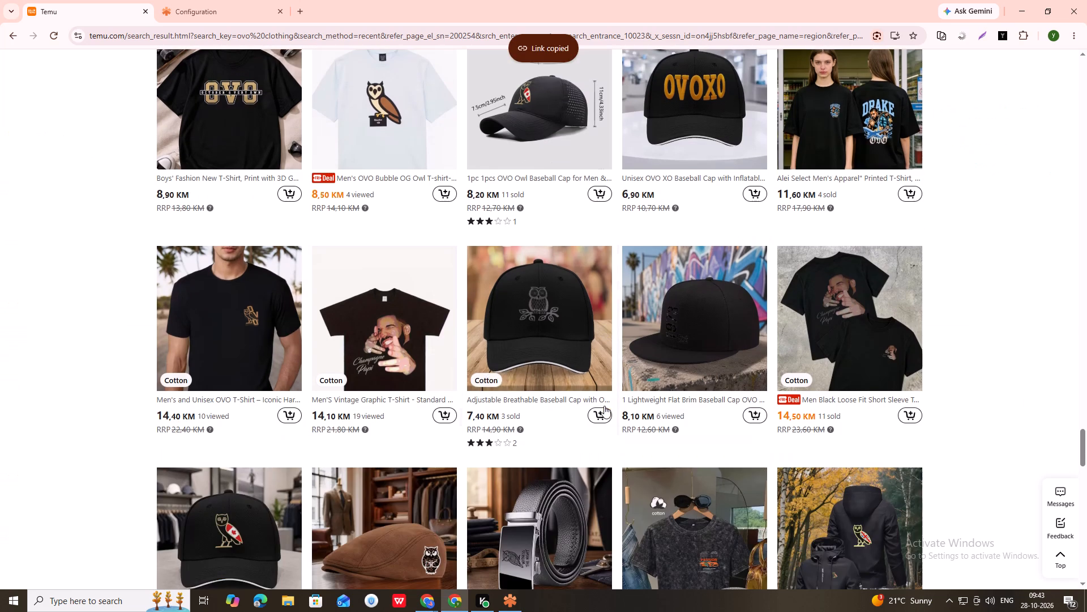
right_click(234, 405)
click(285, 337)
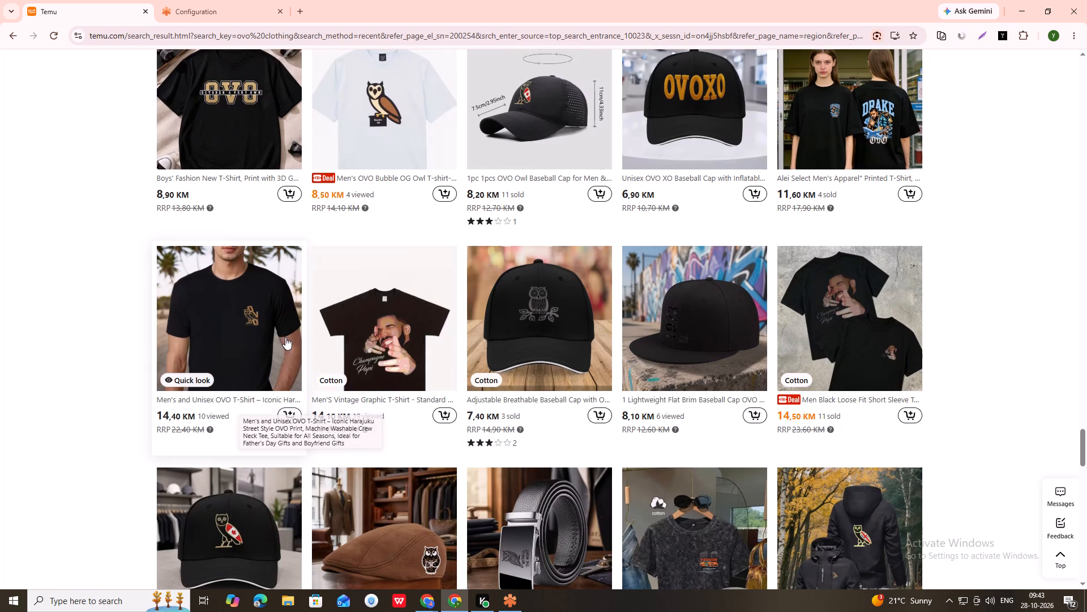
key(alt+Tab)
key(ctrl+v)
click(471, 348)
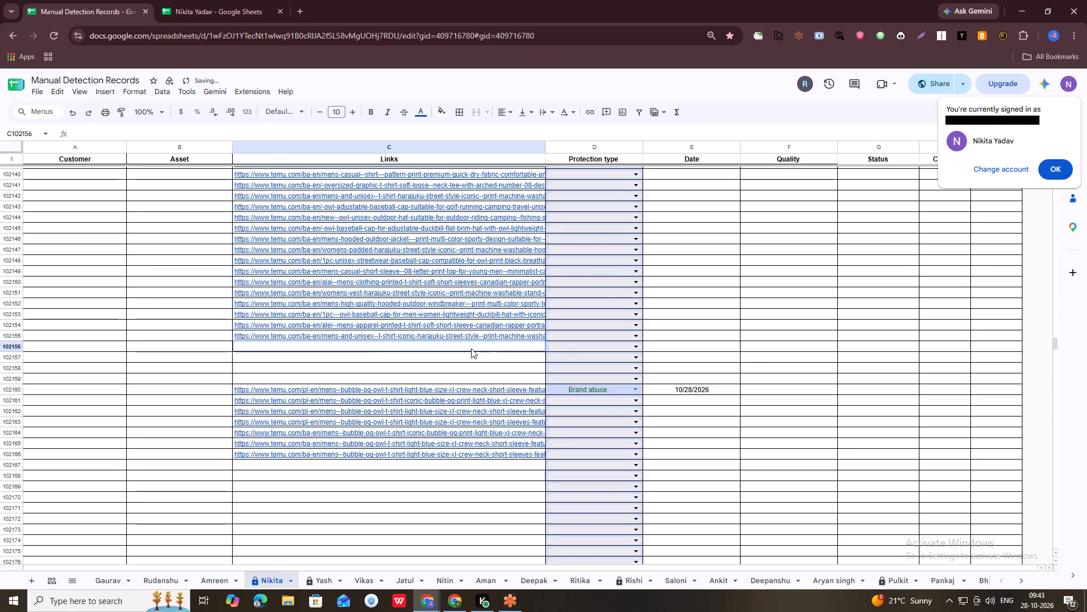
Copy the link of the 1pc New OVO Maple Leaf Adjustable Sandwich Cap and paste it into Links row 102156.
key(alt+Tab)
scroll(568, 443, down, 3)
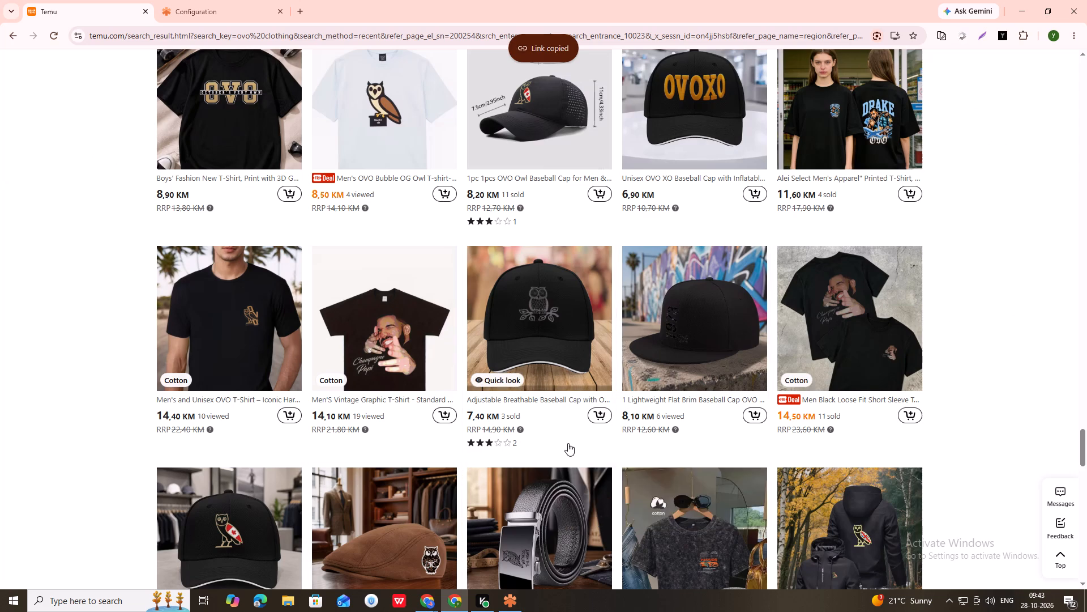
scroll(568, 443, down, 1)
right_click(257, 399)
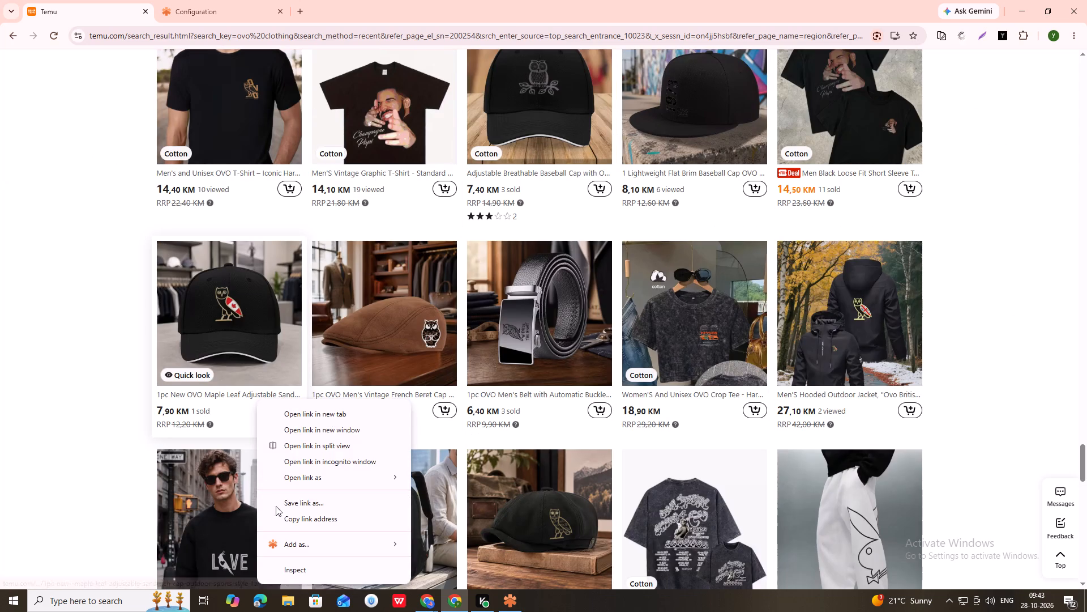
click(284, 520)
key(alt+Tab)
key(ctrl+v)
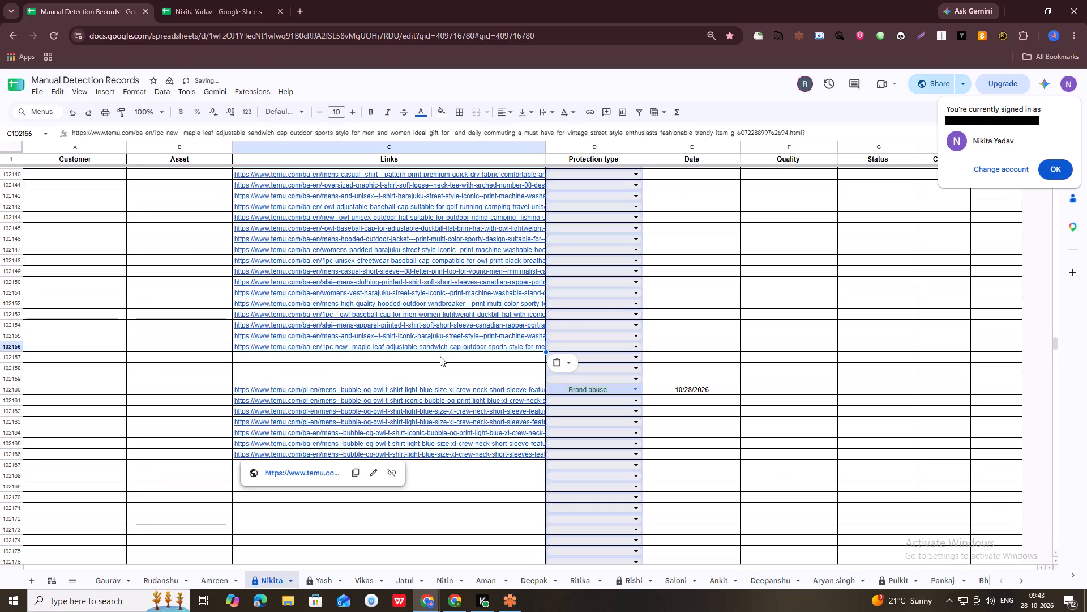
click(440, 356)
Copy the link of the black Men's Hooded Outdoor Jacket with the OVO owl print and paste it into Links row 102157.
key(alt+Tab)
right_click(848, 399)
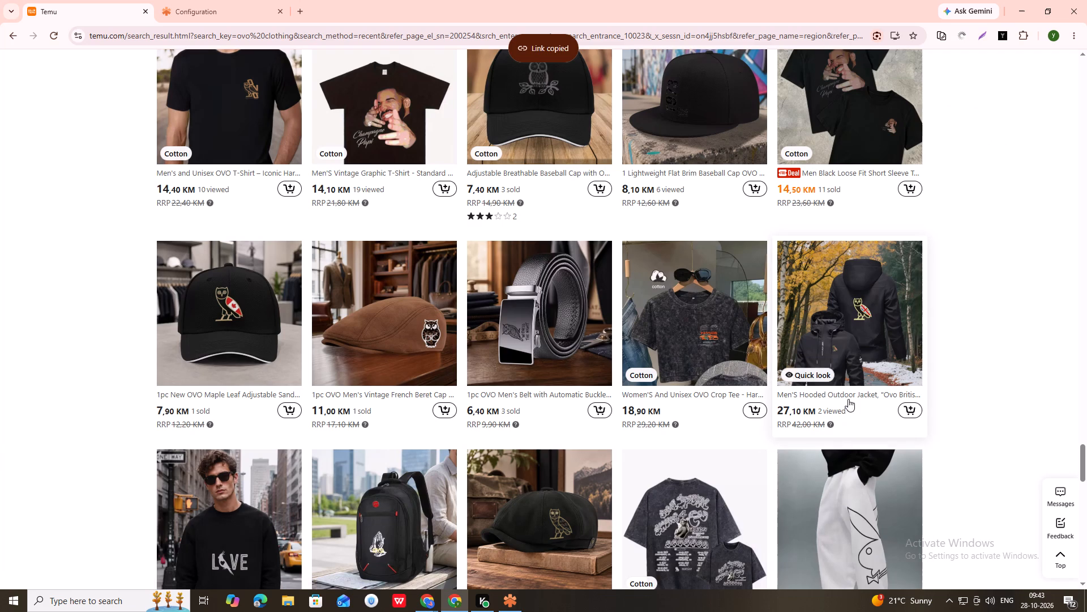
click(858, 511)
key(alt+Tab)
key(ctrl+v)
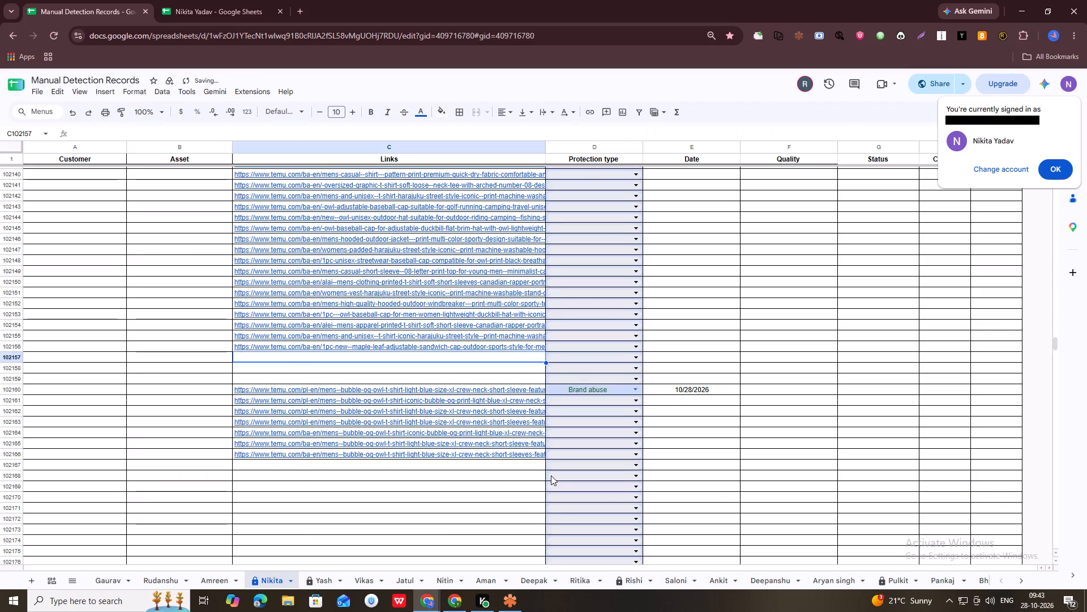
click(503, 377)
Copy the link of the Retro OVO Owl Men's Newsboy Cap and paste it into Links row 102158.
key(alt+Tab)
scroll(550, 501, down, 5)
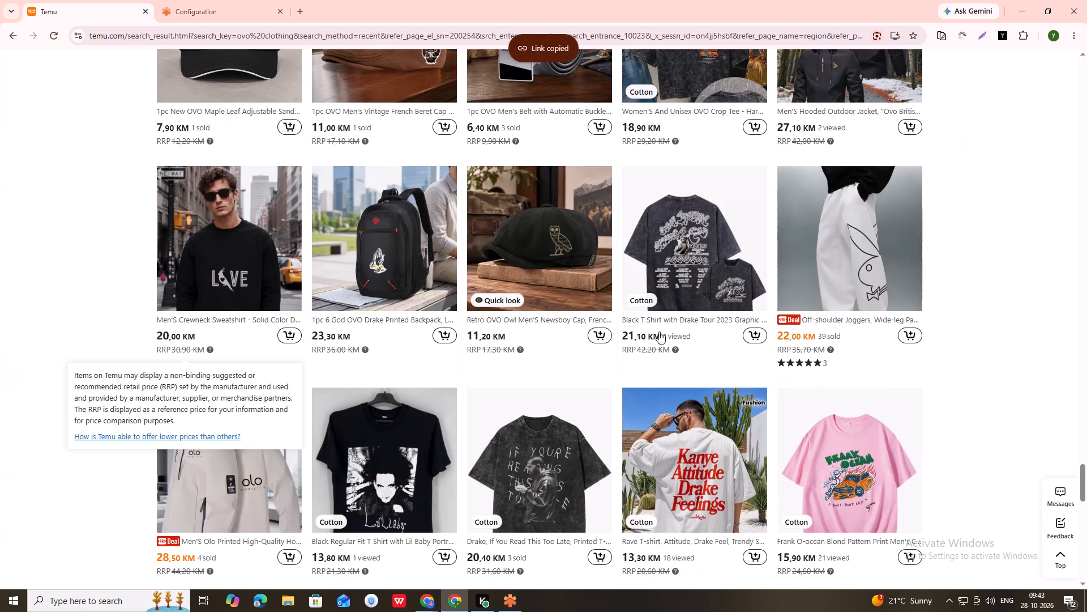
right_click(546, 324)
click(568, 441)
key(alt+Tab)
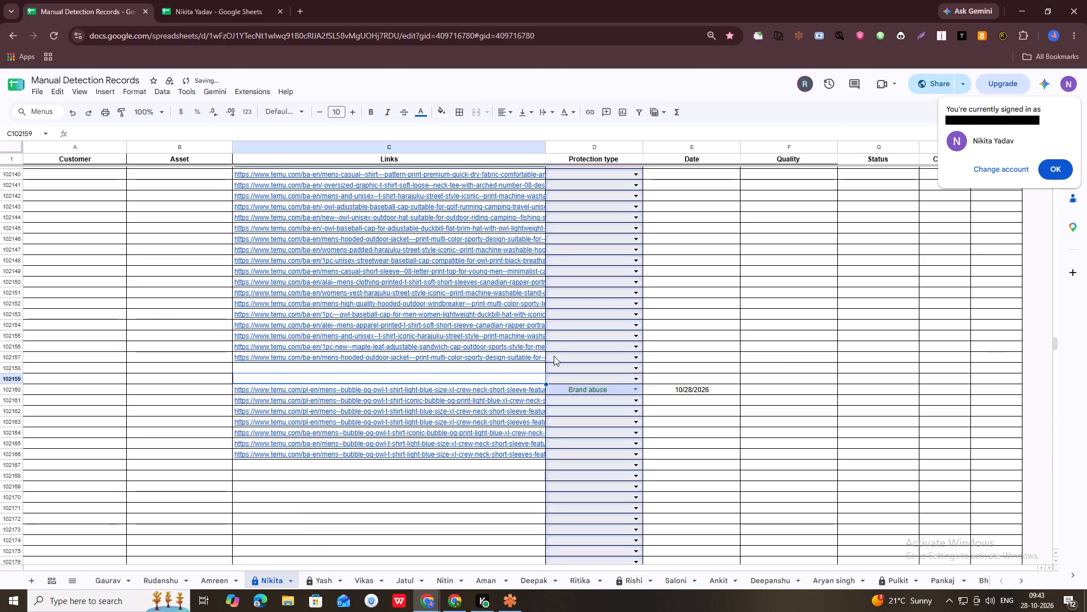
click(510, 369)
key(ctrl+v)
Go through the remaining Temu results for ovo clothing and load more products.
key(alt+Tab)
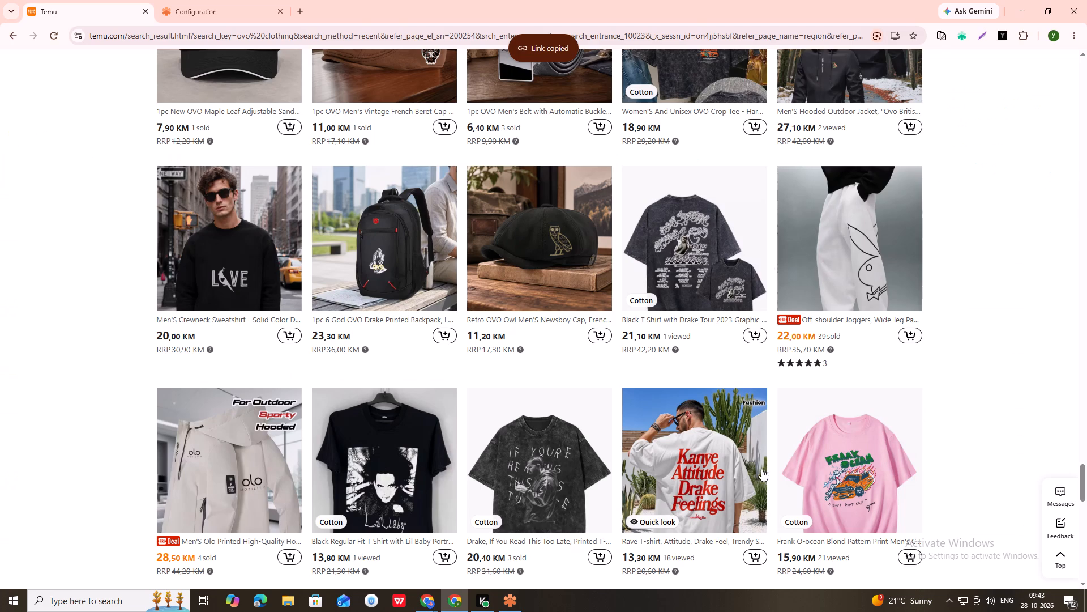
scroll(737, 494, down, 5)
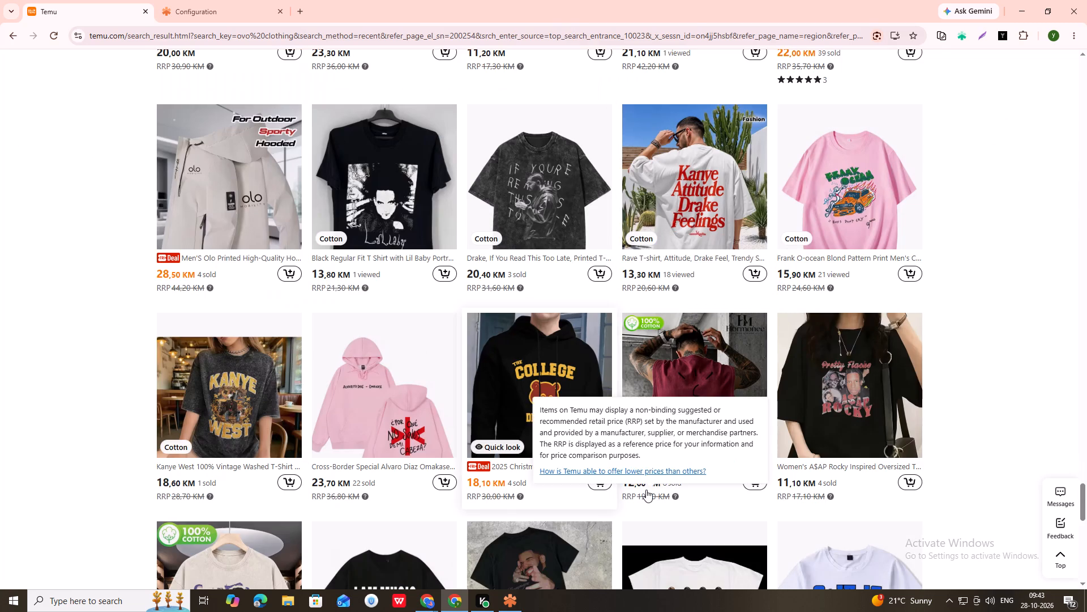
scroll(611, 467, down, 5)
scroll(707, 454, down, 6)
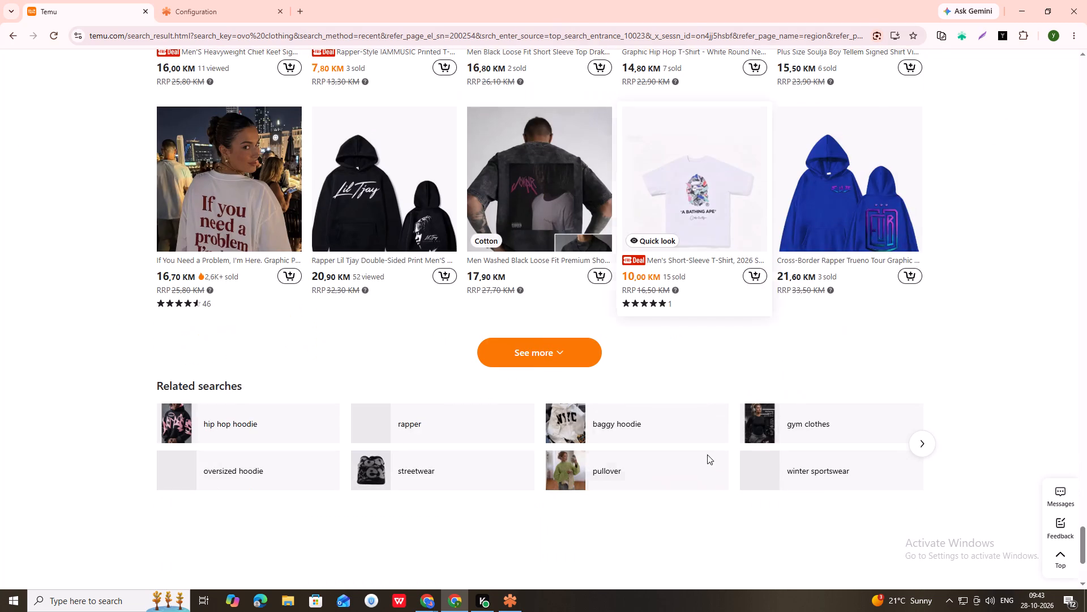
click(559, 355)
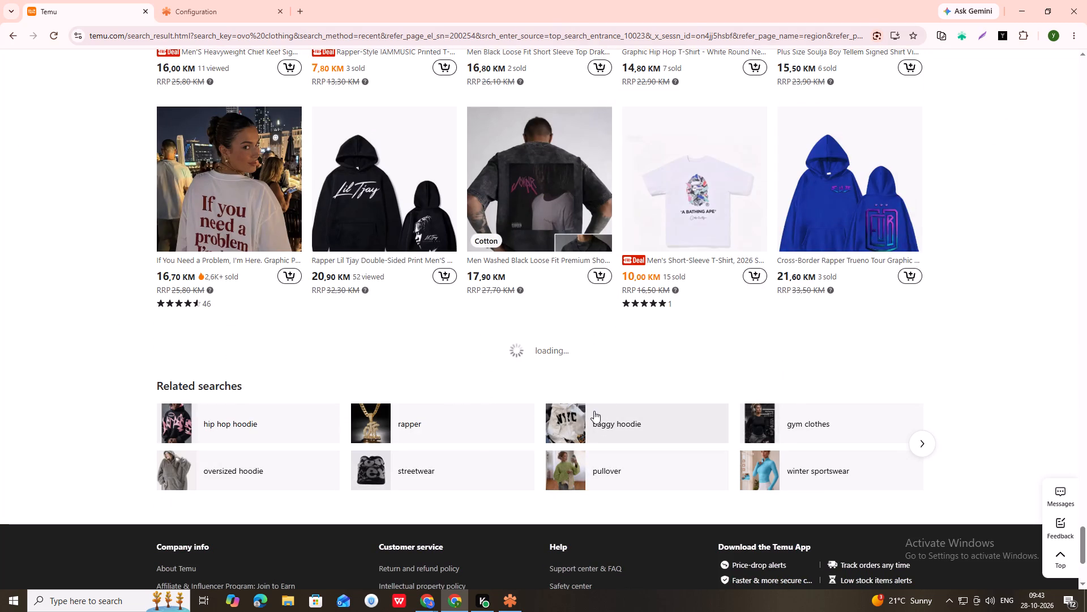
scroll(667, 367, down, 3)
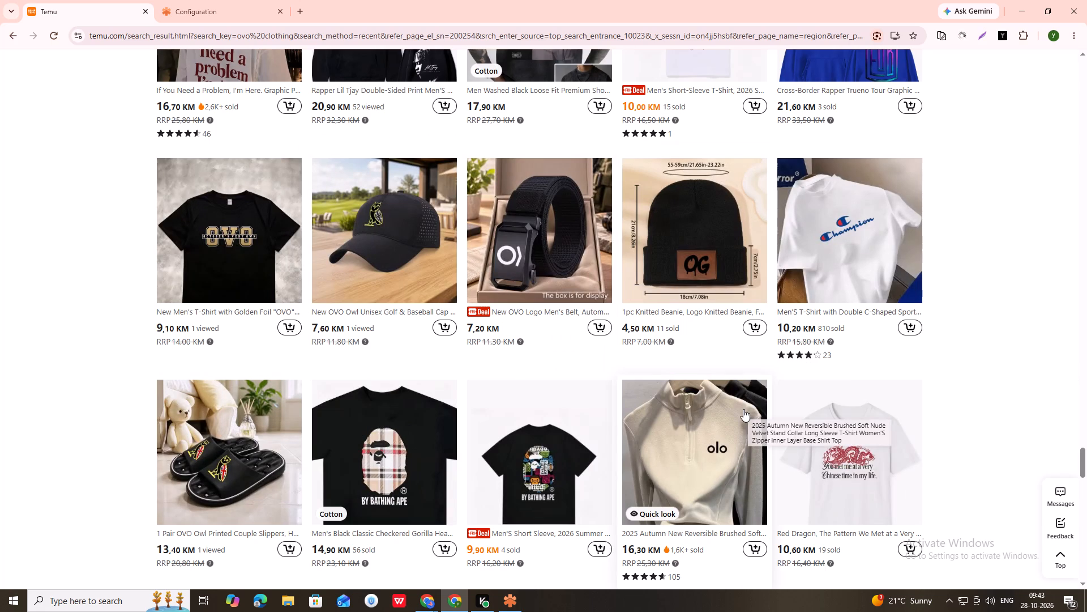
Insert 11 blank rows at row 102159 of the Nikita sheet, above the Brand abuse group.
key(alt+Tab)
click(3, 380)
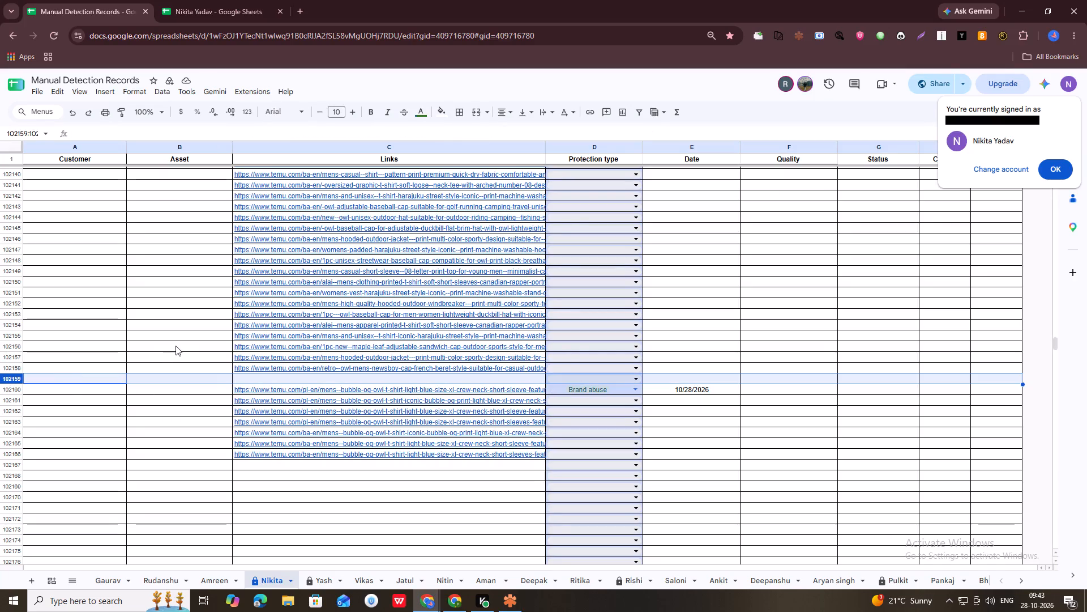
key(ctrl+alt+equal)
key(ctrl+alt+equal)
key(ctrl+alt+equal)
key(ctrl+alt+equal)
key(ctrl+alt+equal)
key(ctrl+alt+equal)
key(ctrl+alt+equal)
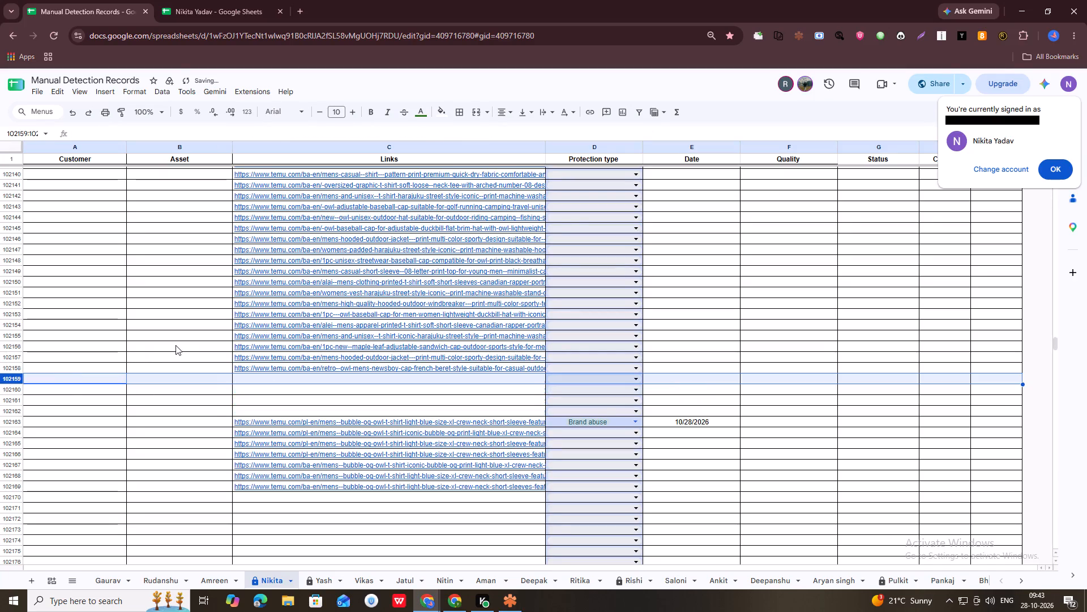
key(ctrl+alt+equal)
key(ctrl+alt+equal)
key(ctrl+alt+equal)
key(ctrl+alt+equal)
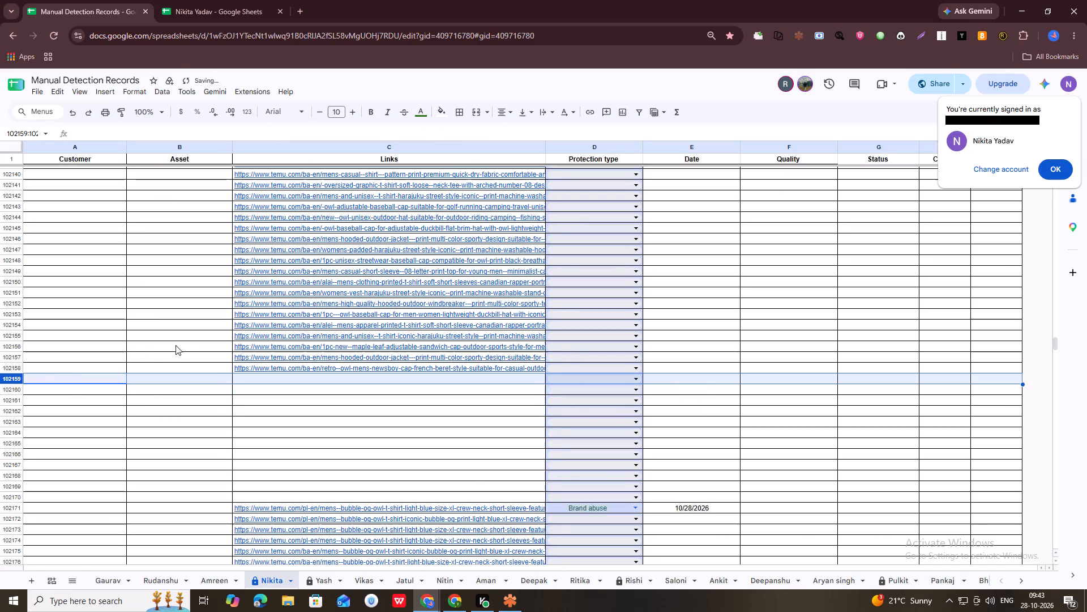
Select the Links entries of the Counterfeit group starting at row 102121 to check how many are logged.
key(Right)
key(Right)
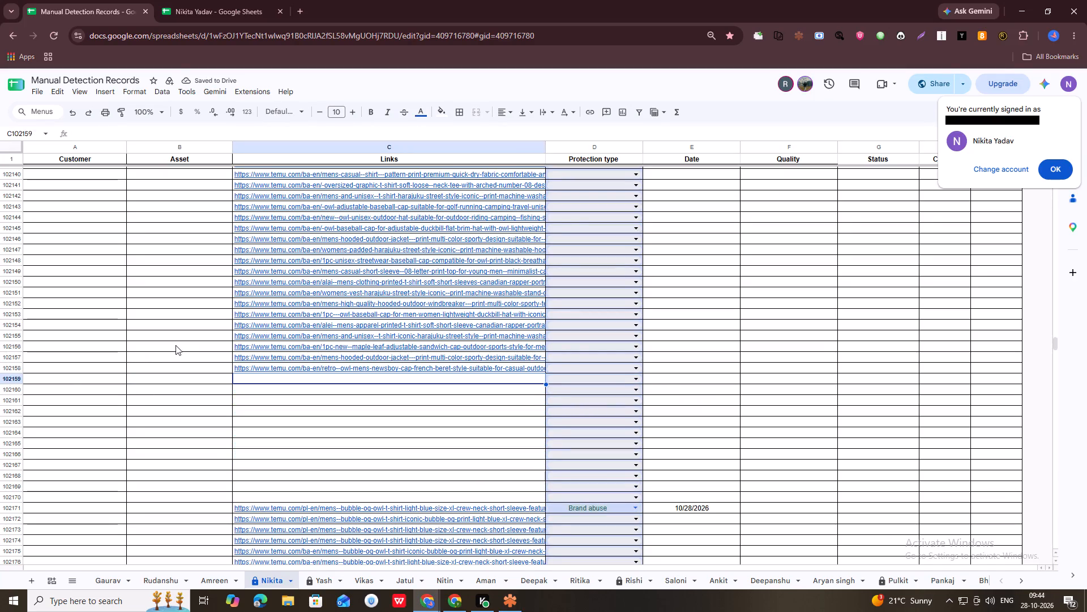
key(Up)
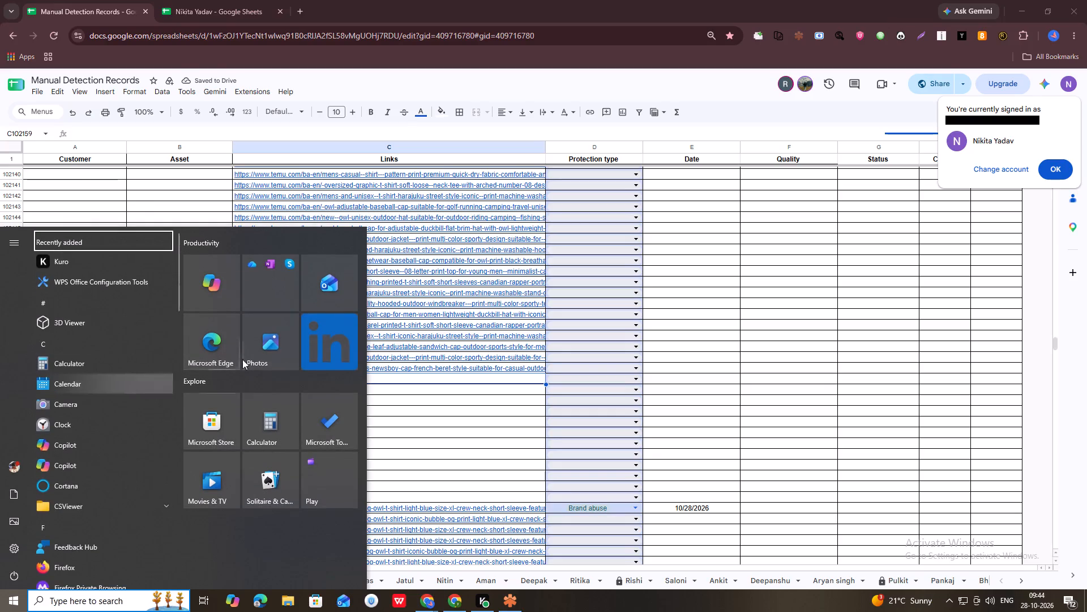
click(482, 360)
click(478, 371)
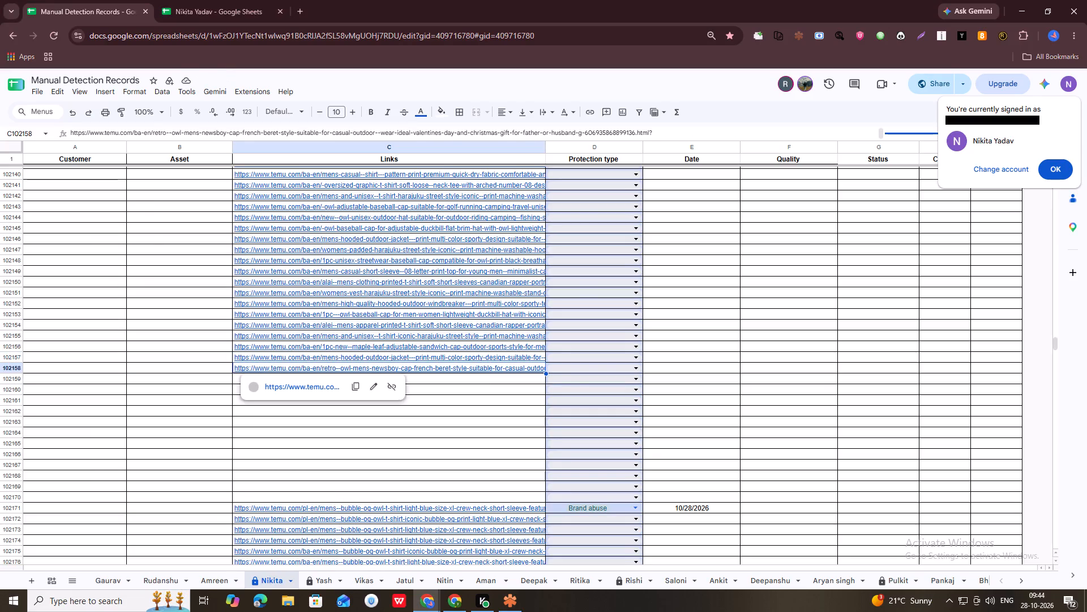
key(ctrl+shift+Up)
key(ctrl+Up)
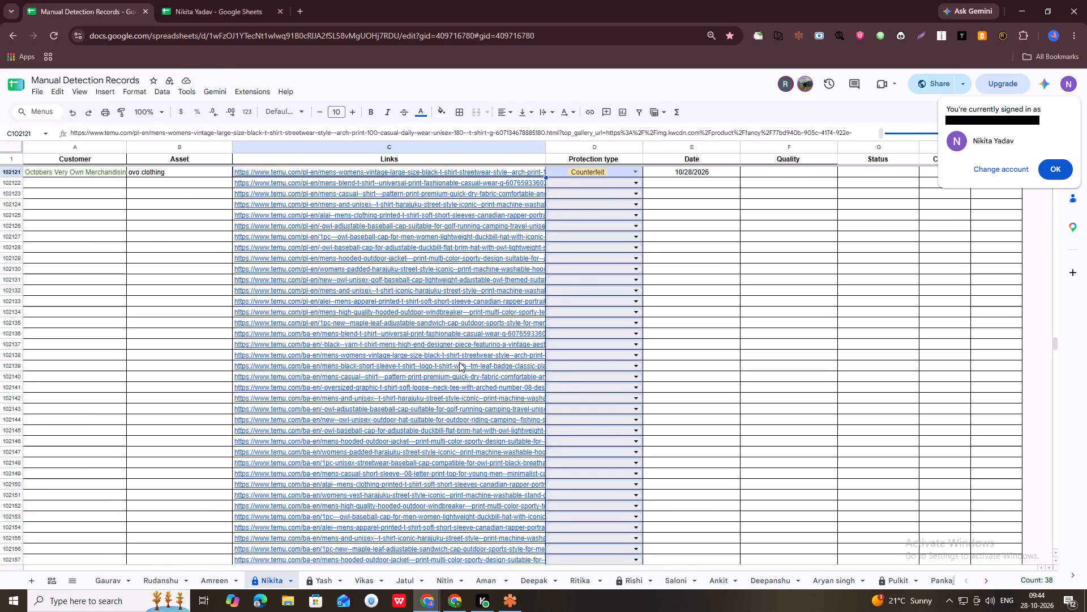
key(ctrl+Up)
key(ctrl+Down)
key(ctrl+shift+Down)
key(ctrl+shift+Down)
key(ctrl+shift+Down)
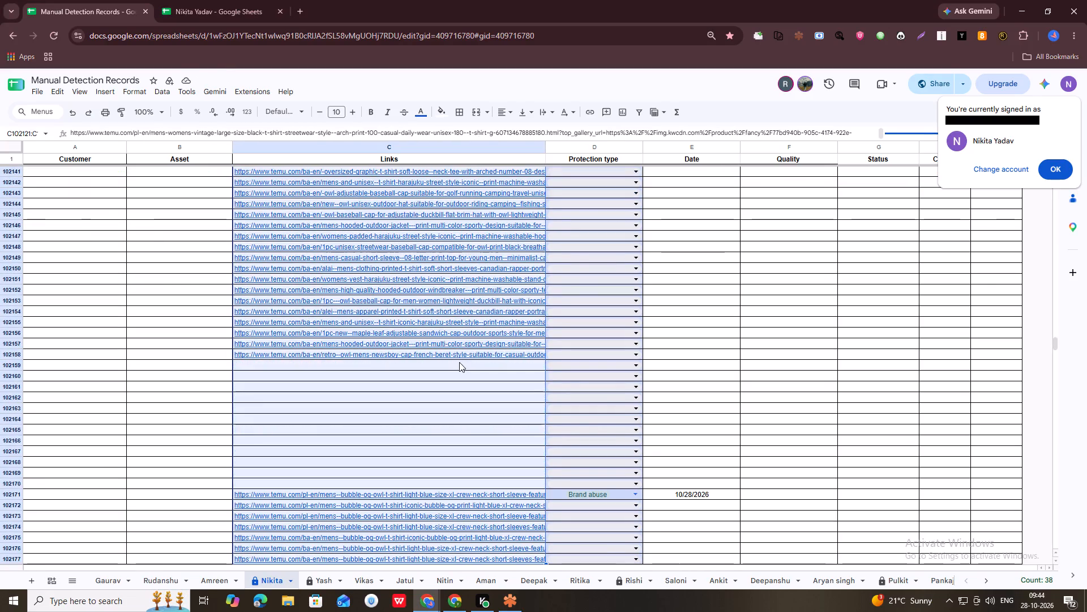
key(ctrl+shift+Down)
key(ctrl+shift+Up)
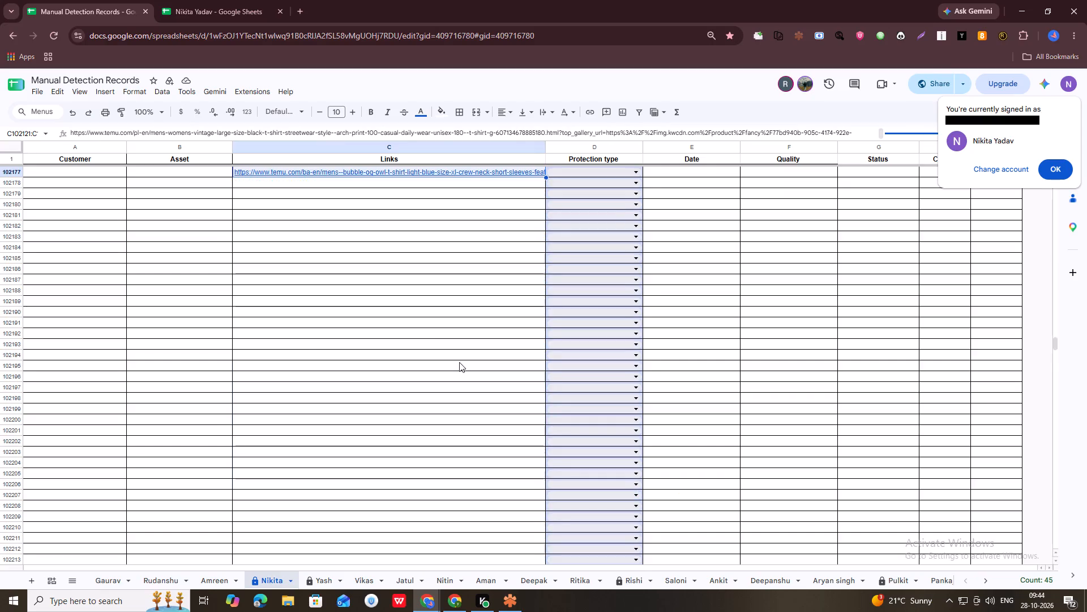
scroll(303, 347, up, 5)
click(342, 314)
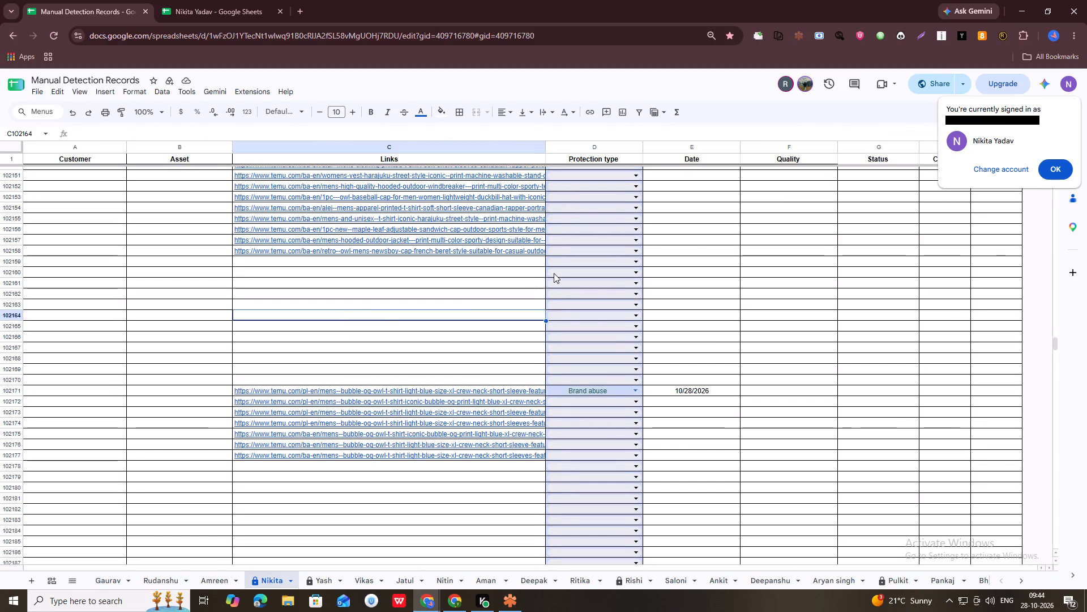
key(super+apostrophe)
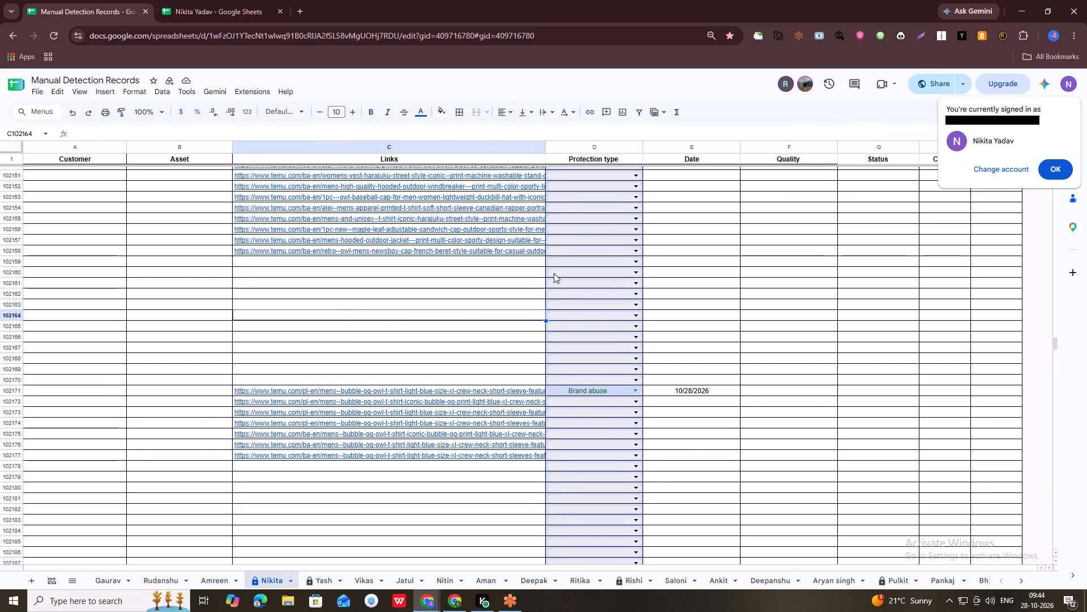